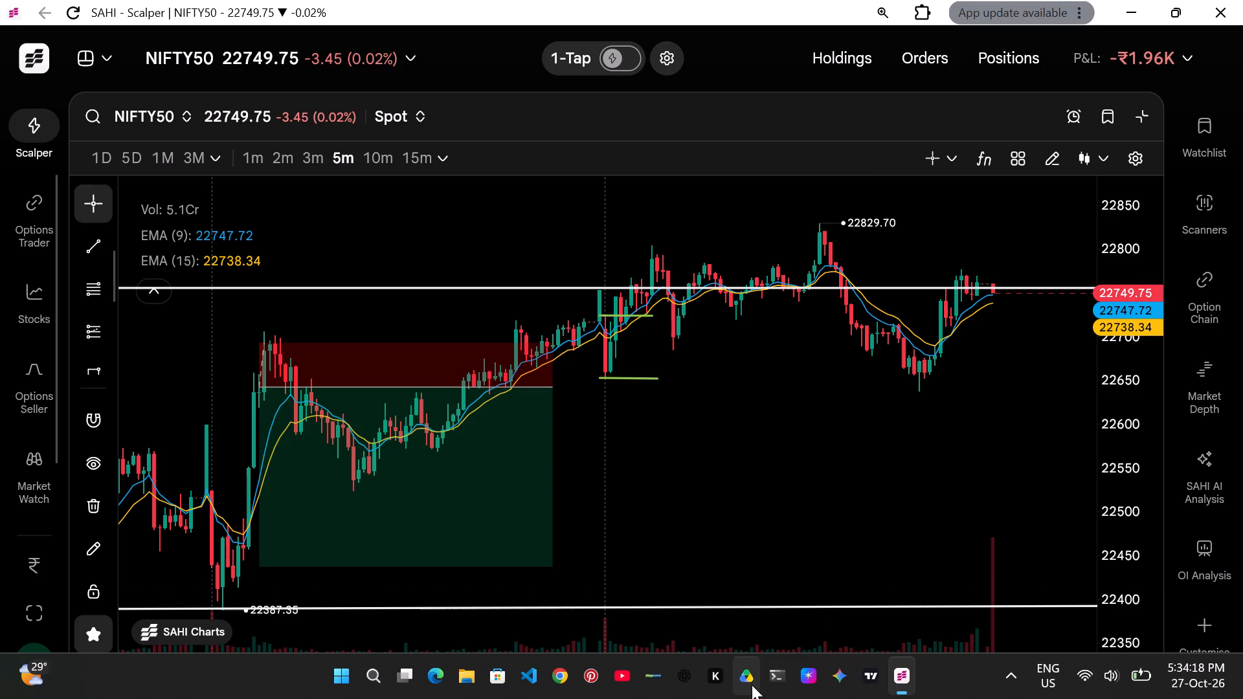
# Switch to Google Drive and open the F&O%20Journal.xlsx spreadsheet from the suggested files.
pyautogui.doubleClick(752, 685)
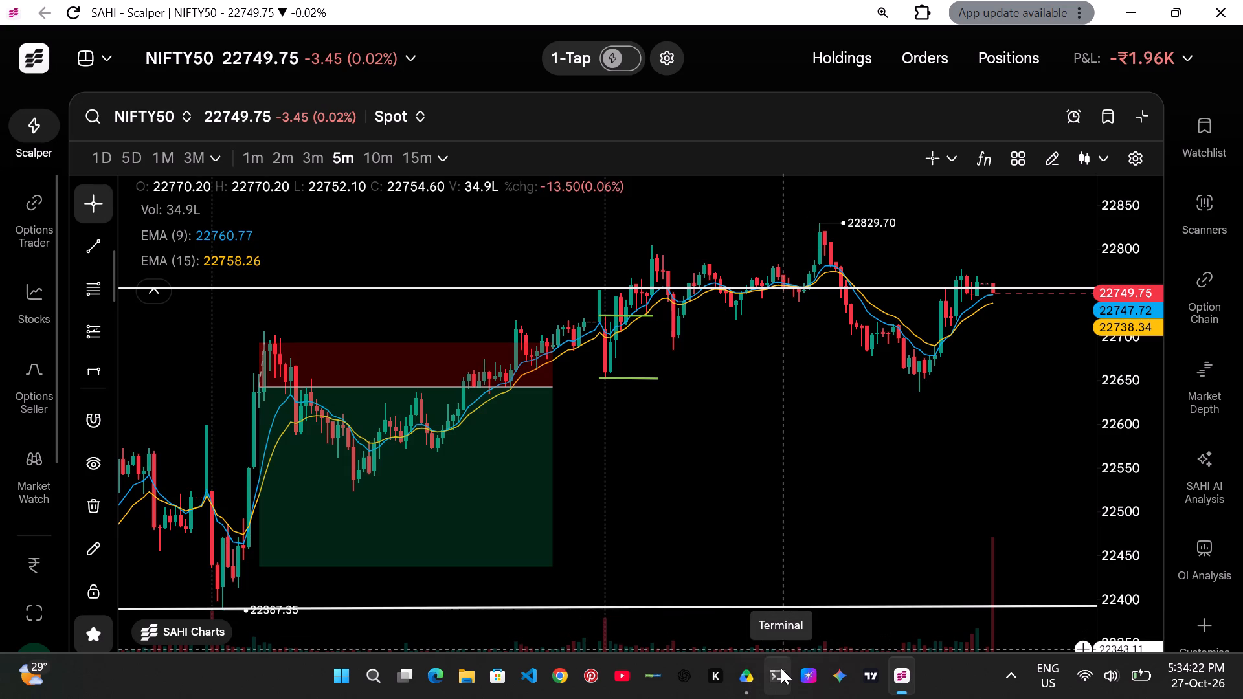
pyautogui.click(748, 677)
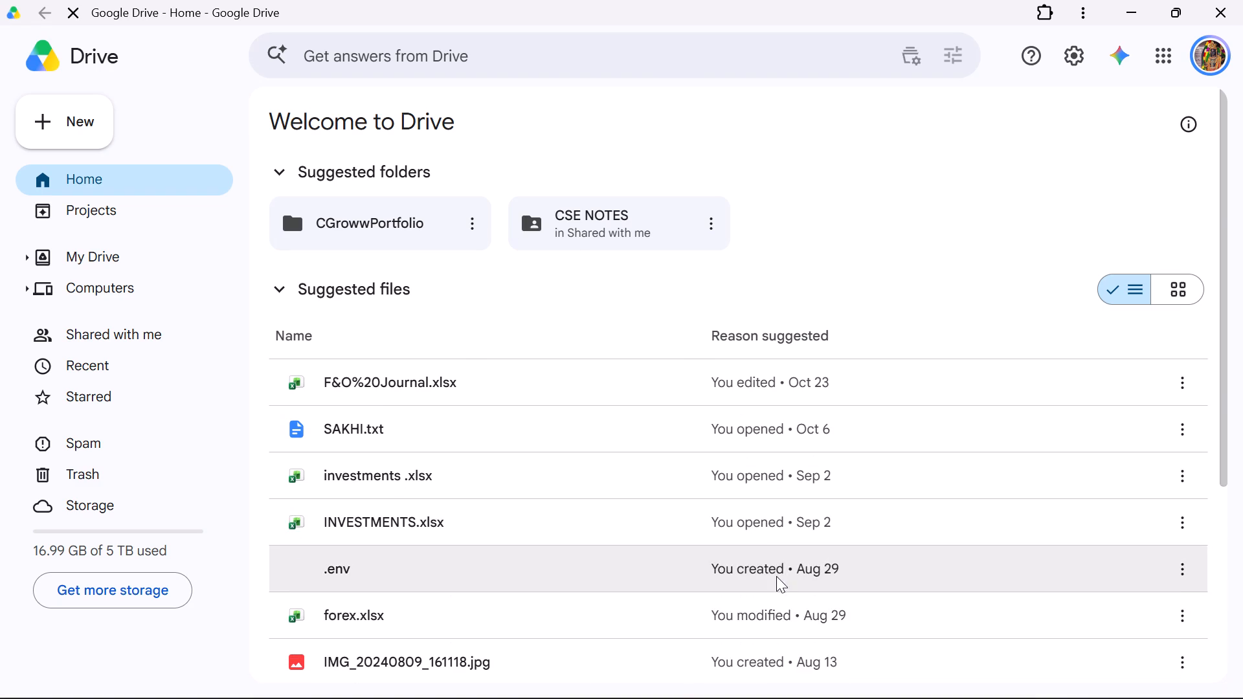
pyautogui.tripleClick(554, 382)
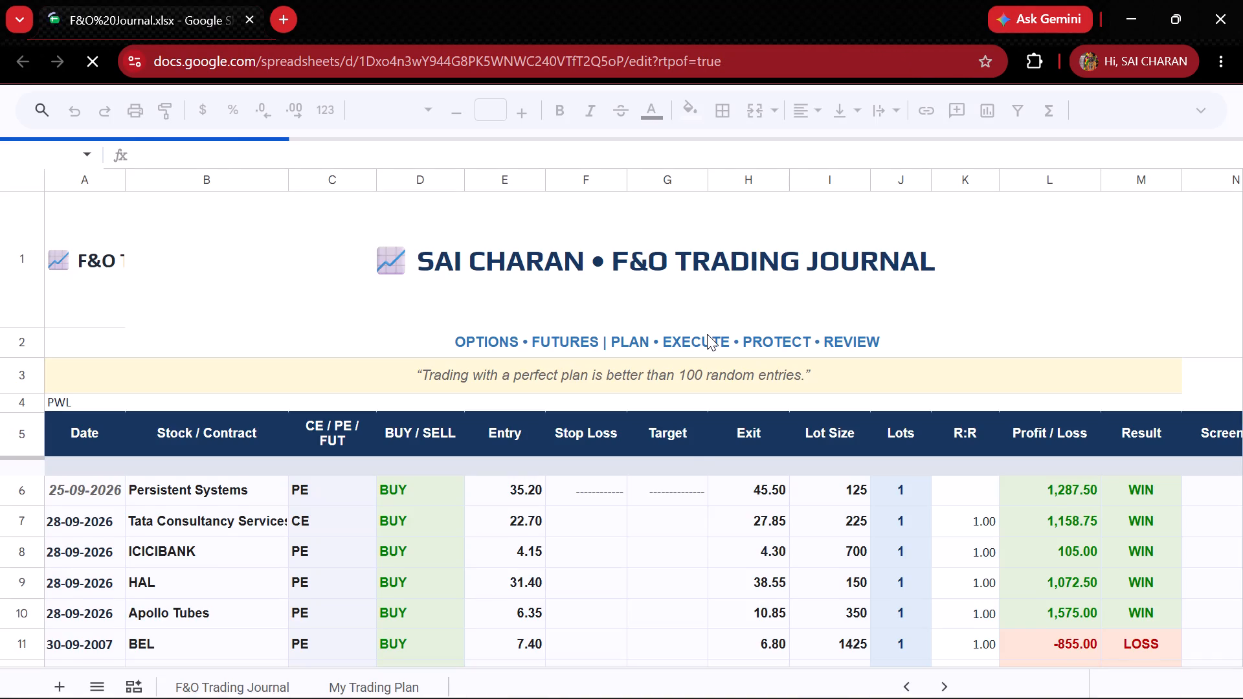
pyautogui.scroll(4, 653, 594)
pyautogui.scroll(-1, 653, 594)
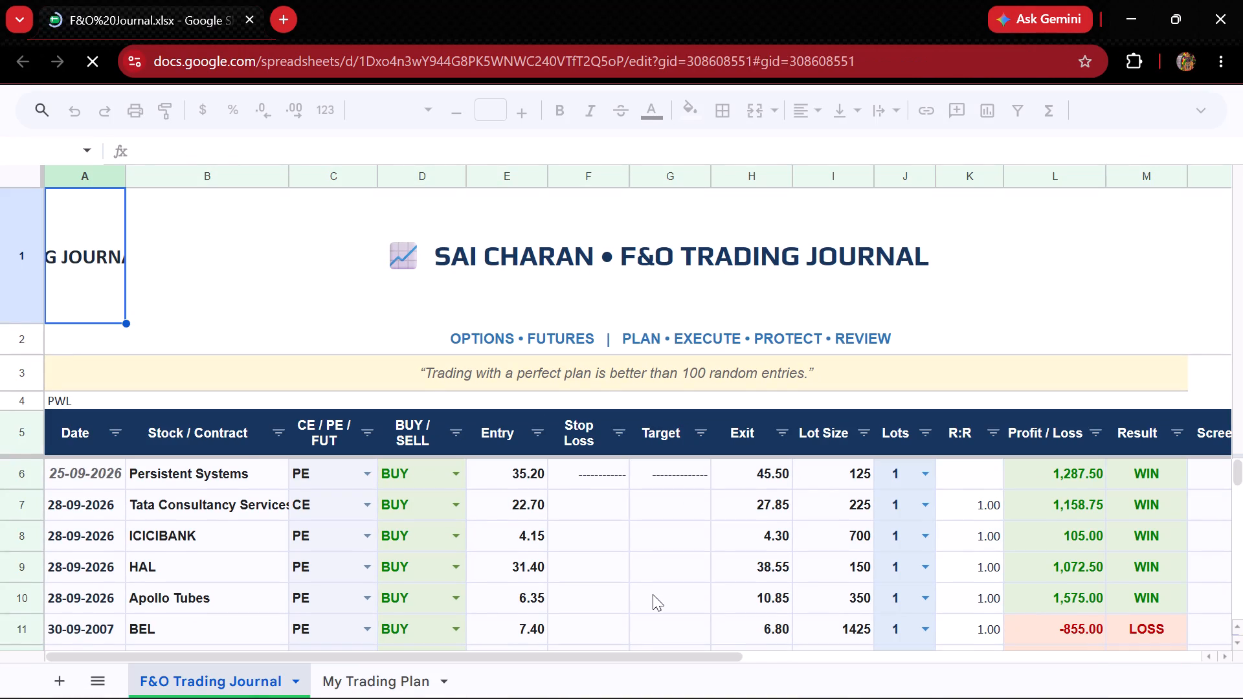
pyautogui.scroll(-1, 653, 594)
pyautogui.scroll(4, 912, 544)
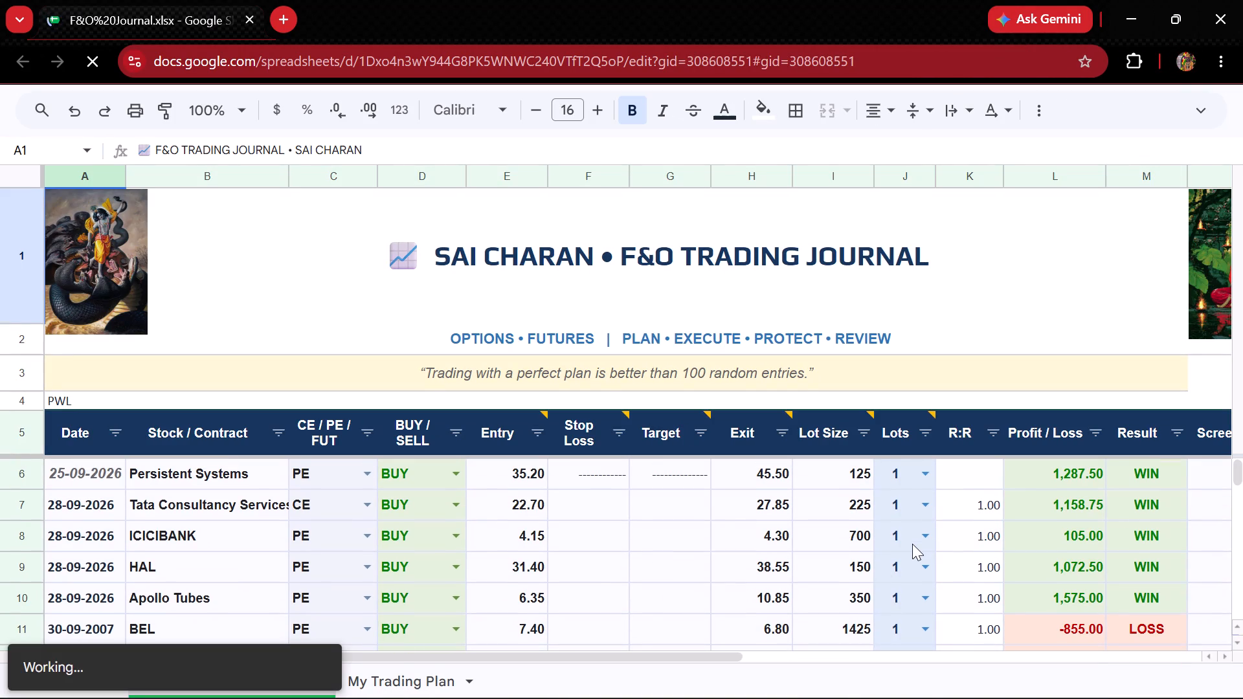
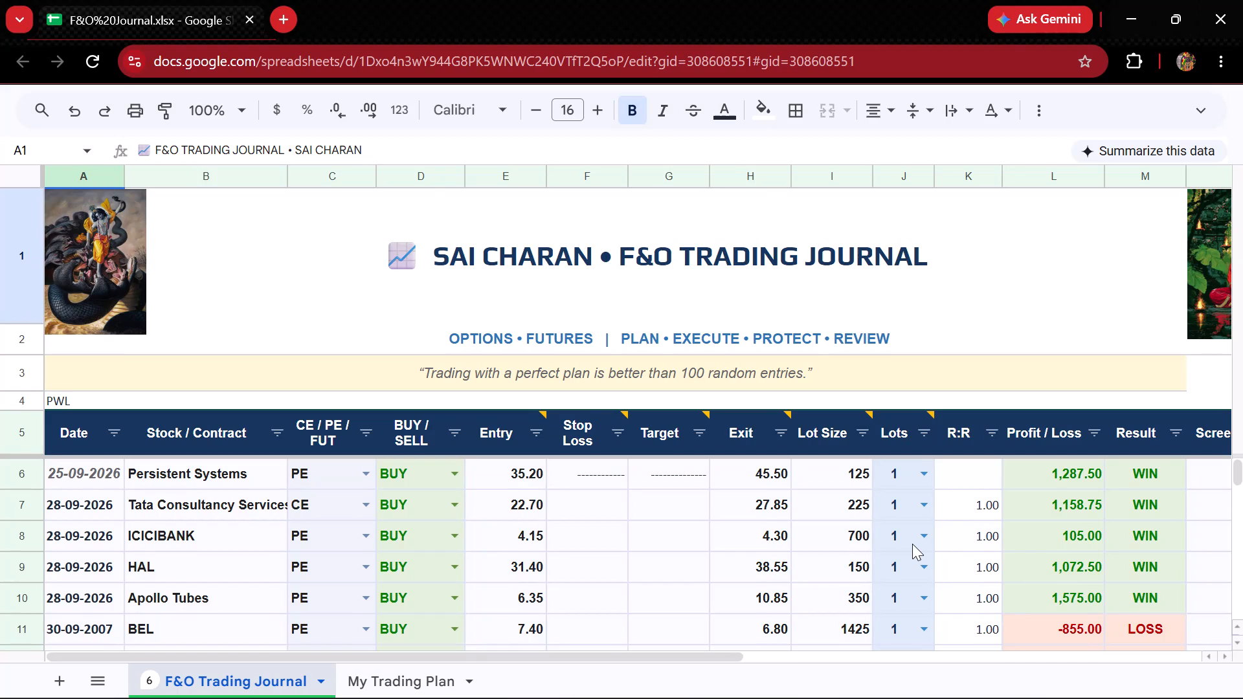
# Review the logged trades in the F&O Trading Journal sheet, from the first entries down to the most recent ones.
pyautogui.scroll(-1, 912, 544)
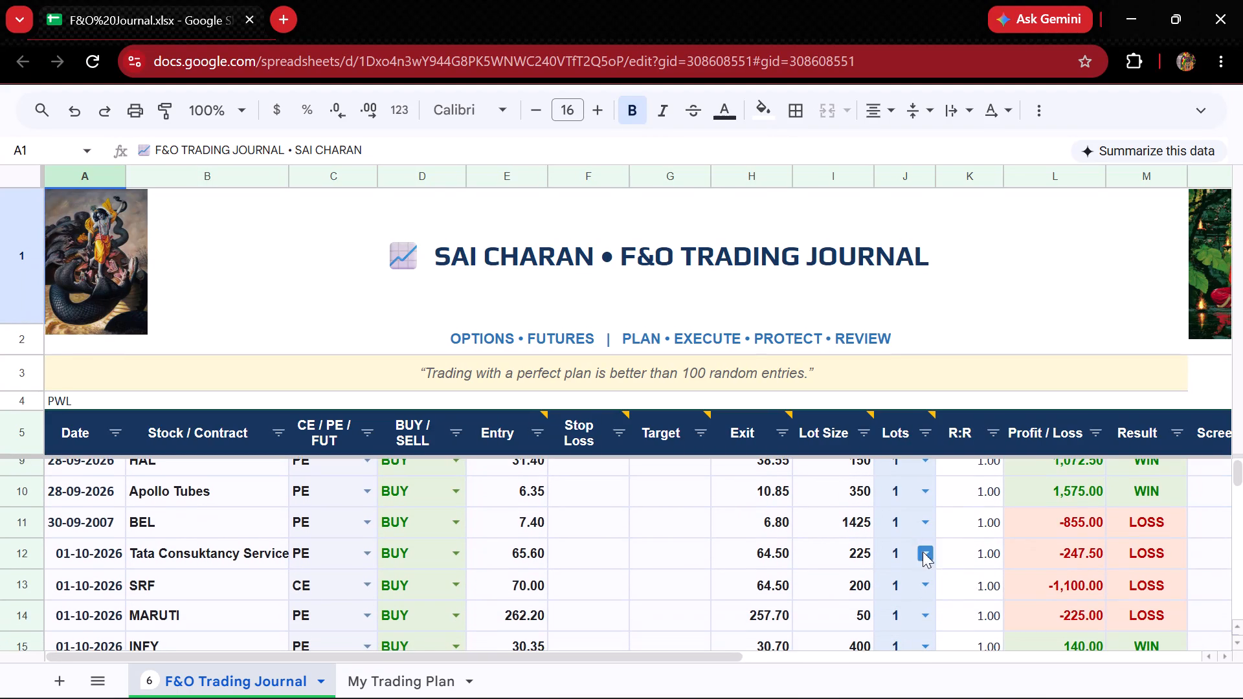
pyautogui.scroll(-1, 997, 597)
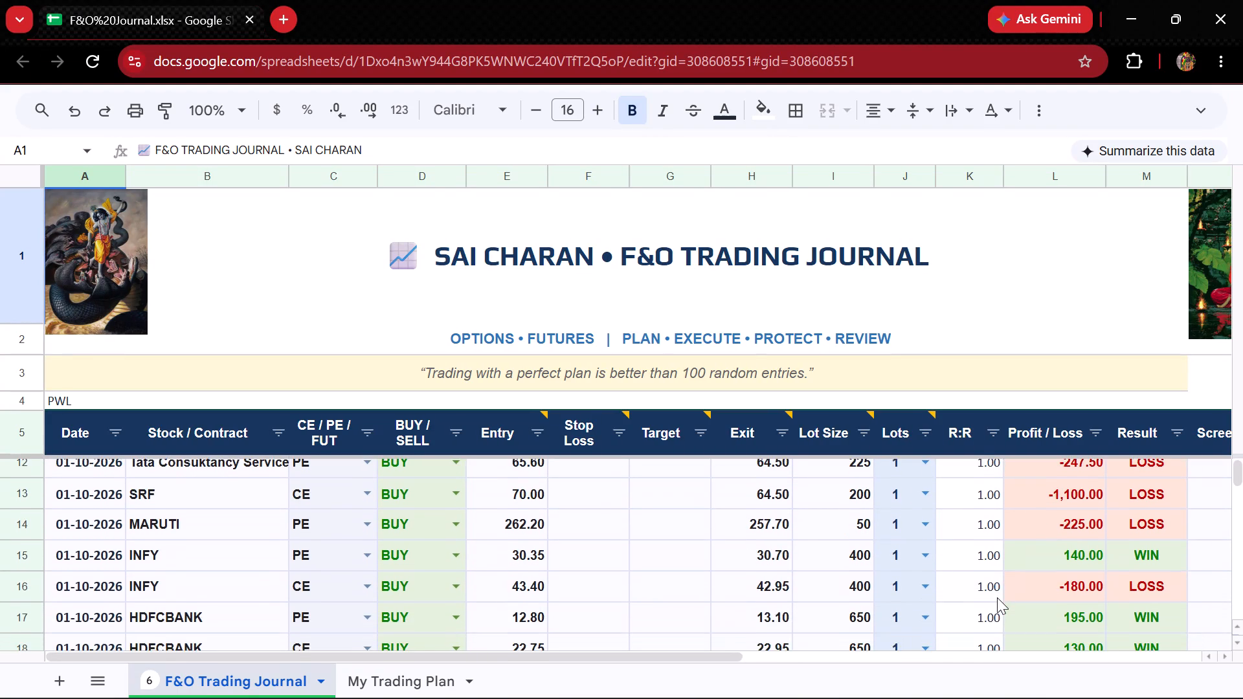
pyautogui.scroll(-3, 997, 597)
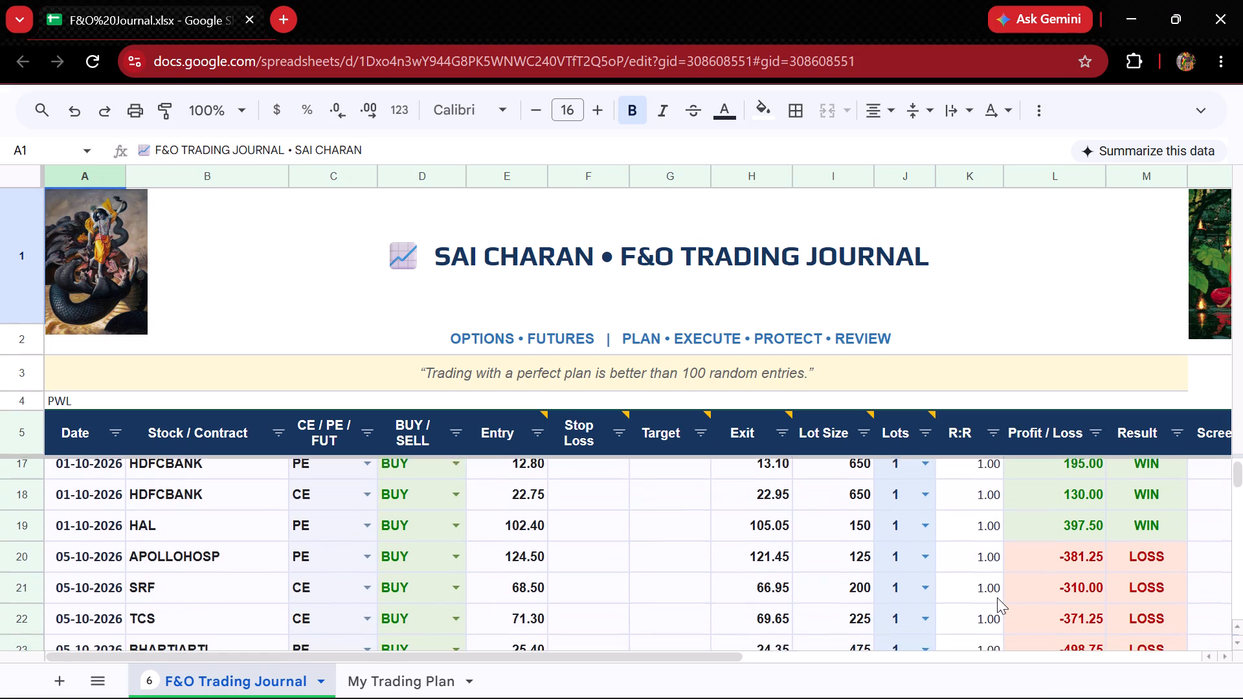
pyautogui.scroll(-2, 997, 597)
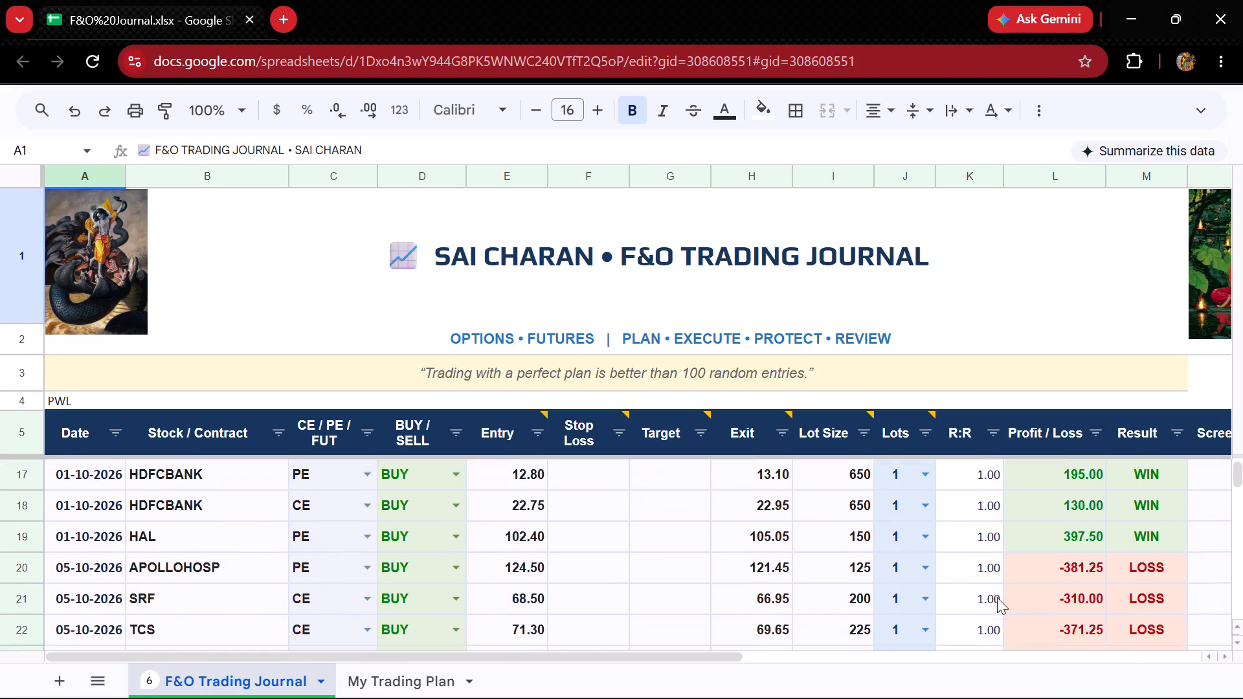
pyautogui.scroll(-5, 997, 597)
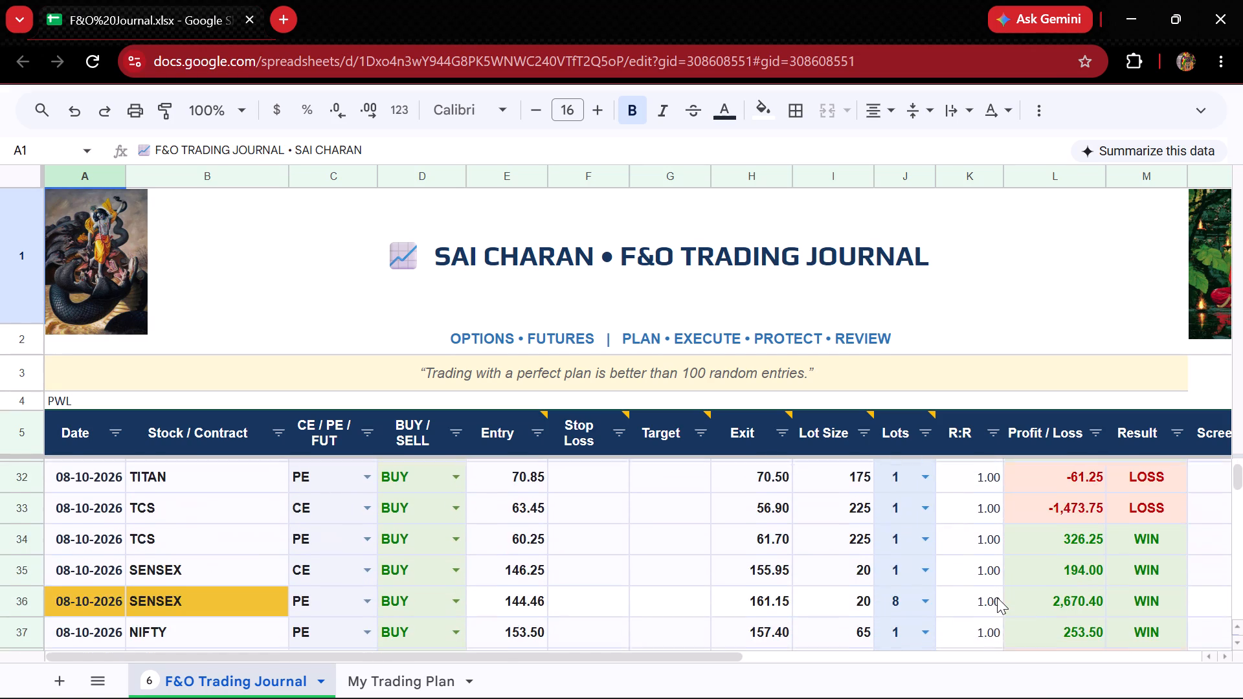
pyautogui.scroll(-6, 997, 597)
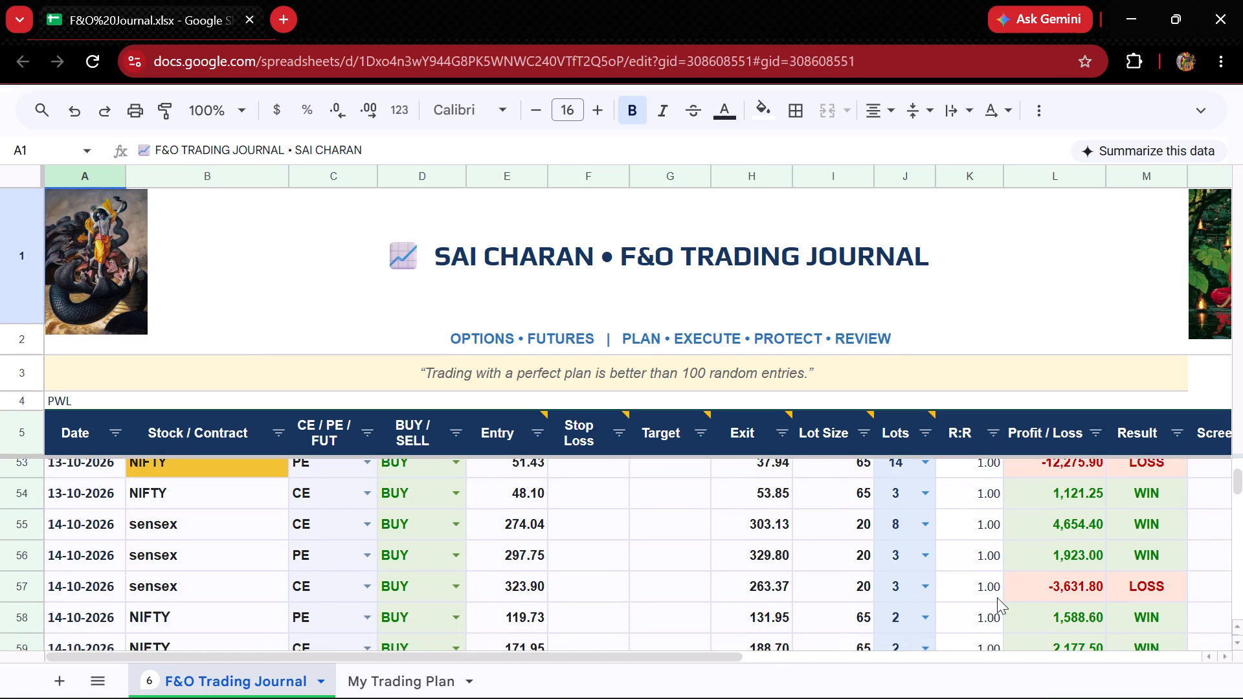
pyautogui.scroll(-1, 997, 597)
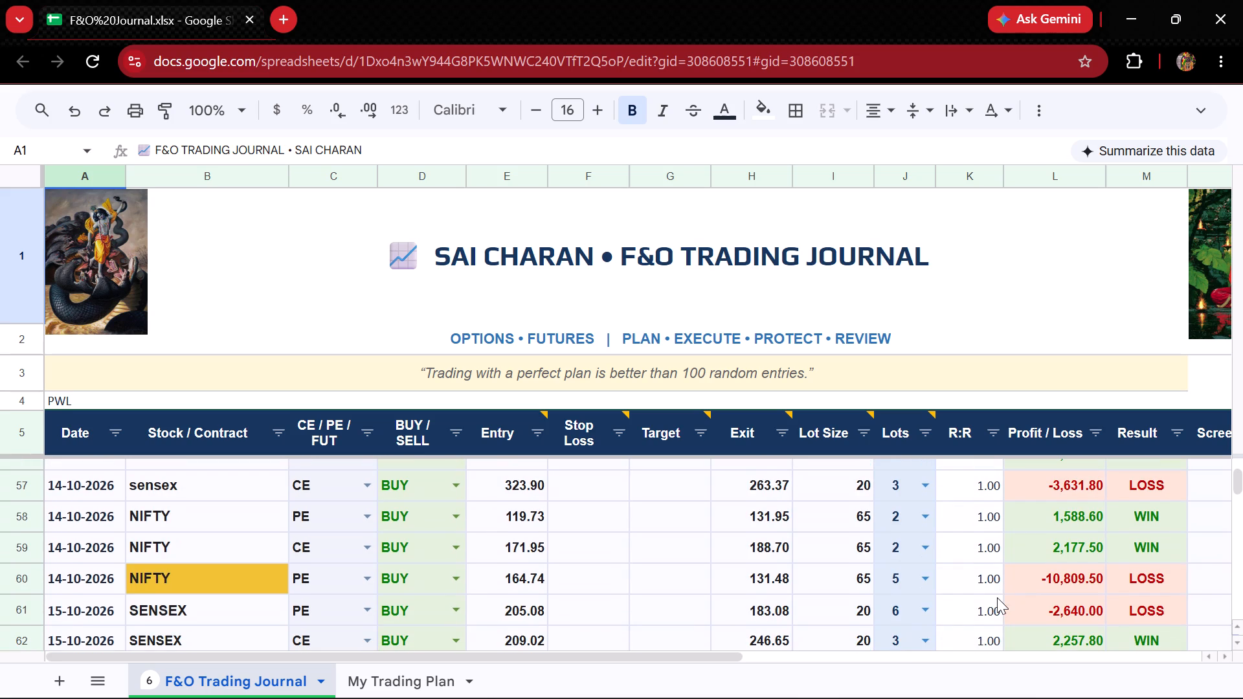
pyautogui.scroll(-2, 997, 597)
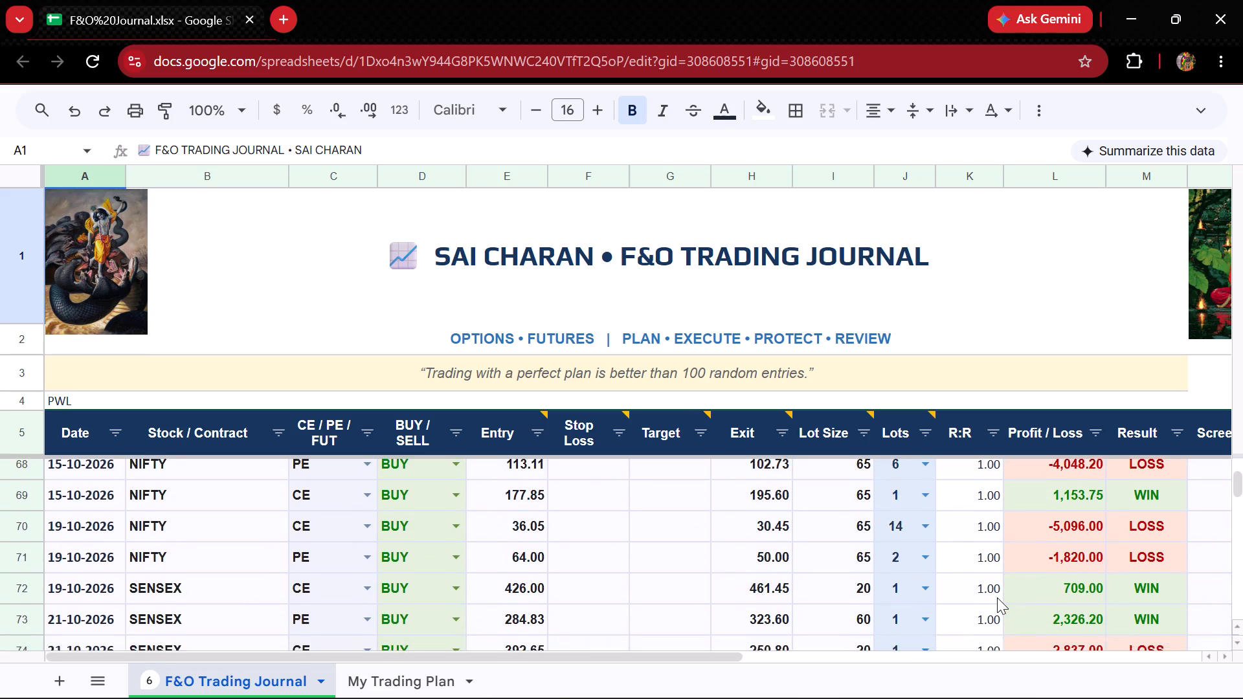
pyautogui.scroll(-2, 997, 597)
pyautogui.scroll(1, 997, 597)
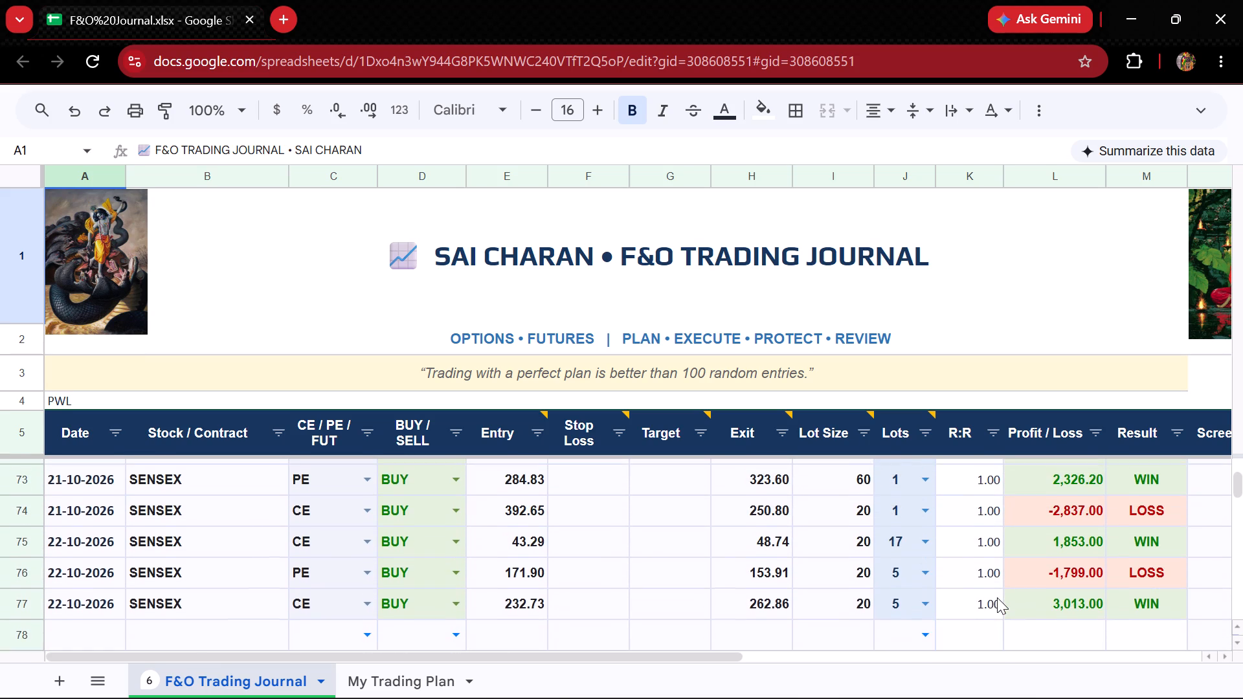
pyautogui.scroll(1, 997, 597)
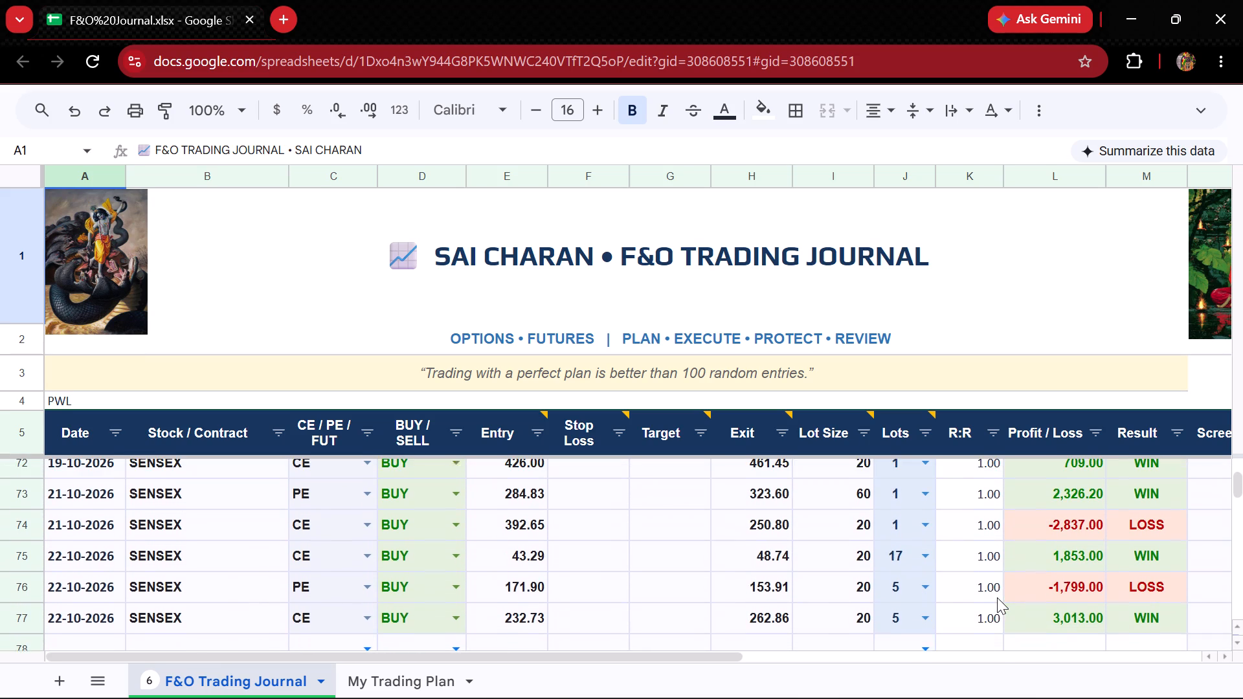
pyautogui.scroll(1, 997, 597)
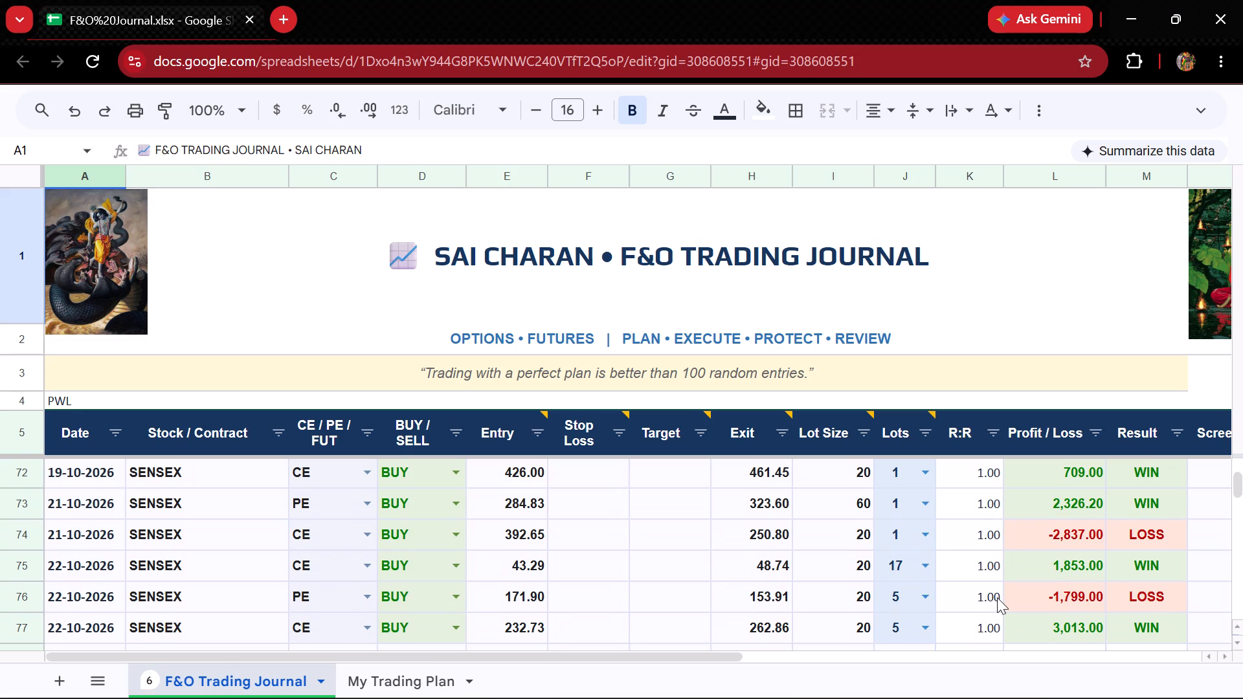
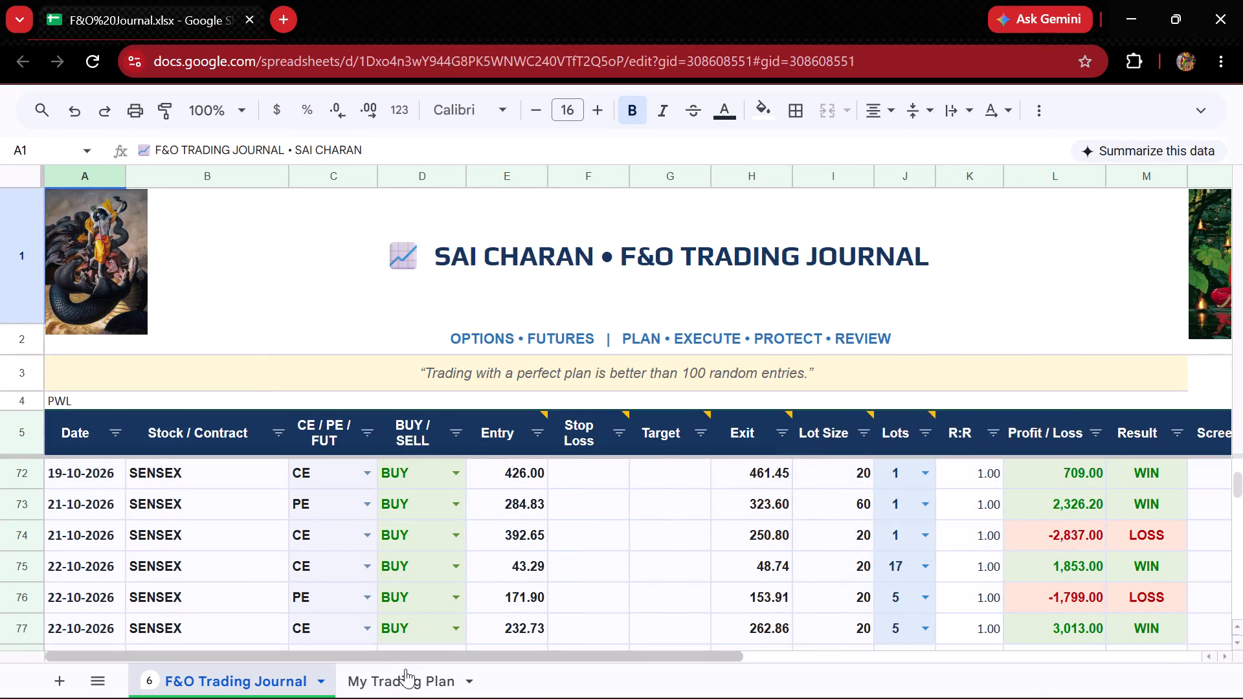
# Switch to the My Trading Plan sheet of the journal workbook.
pyautogui.click(407, 674)
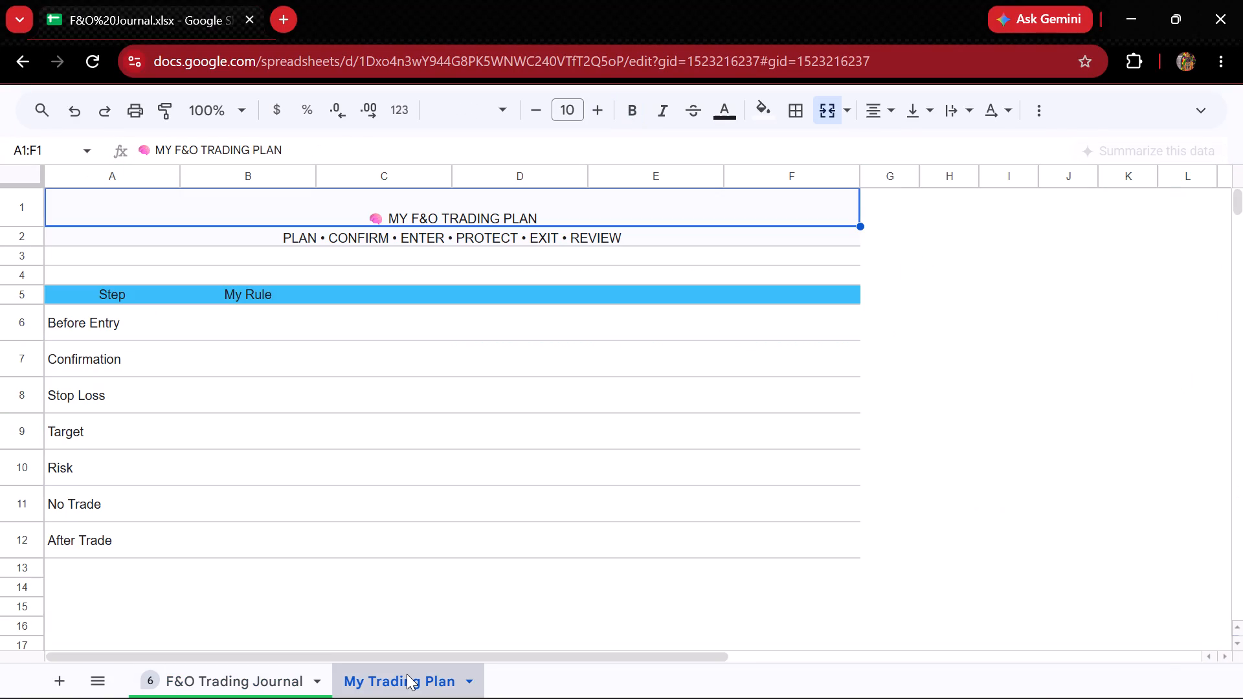
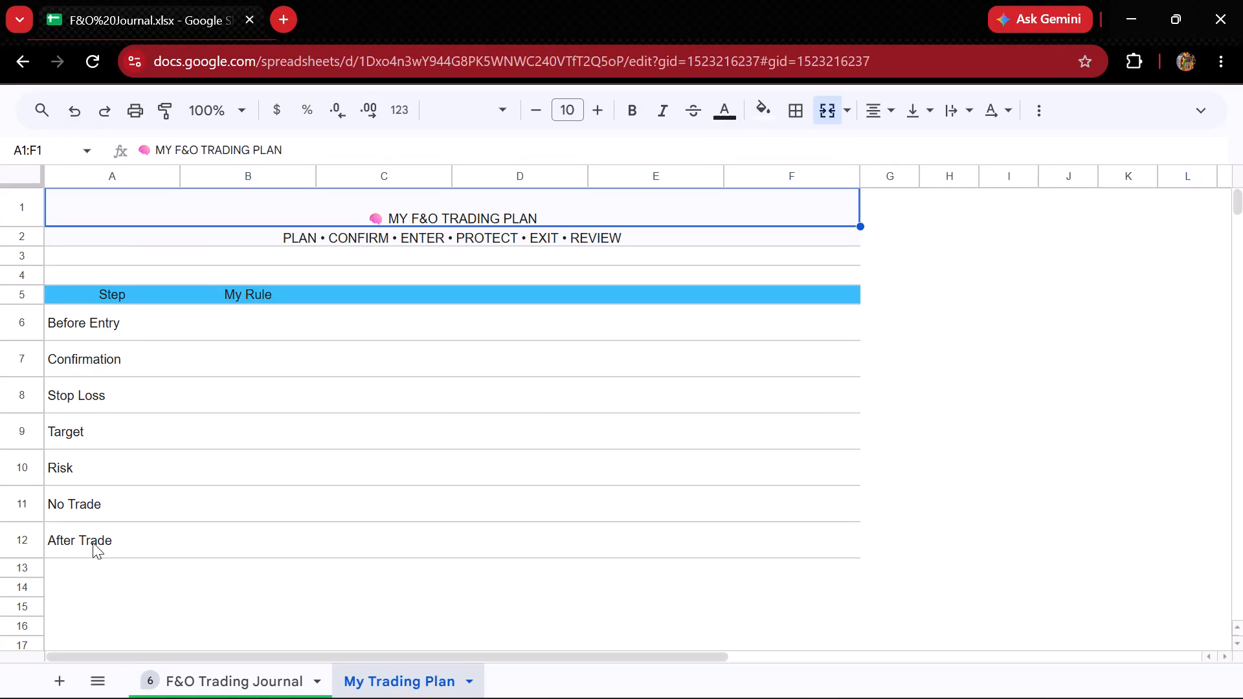
# Switch back to the F&O Trading Journal sheet of the workbook.
pyautogui.click(203, 683)
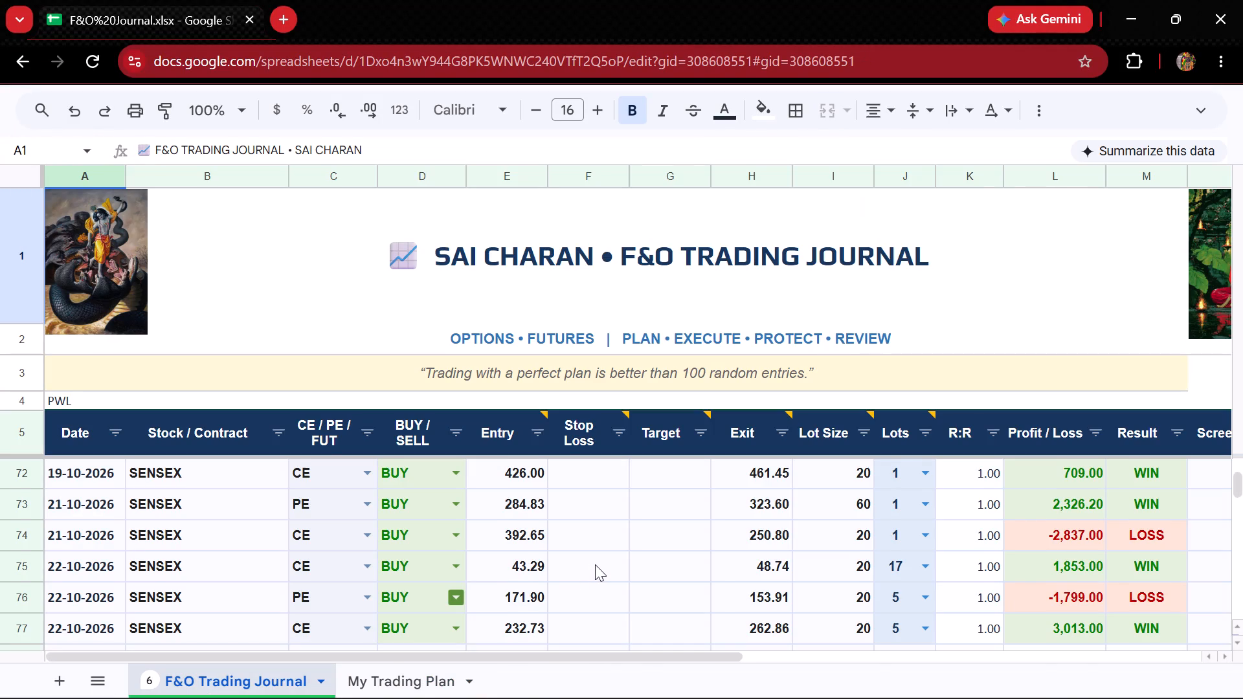
# Examine the NIFTY and SENSEX trade entries dated 14 to 22 October 2026, including their entry, exit, lots and profit/loss values.
pyautogui.scroll(1, 595, 564)
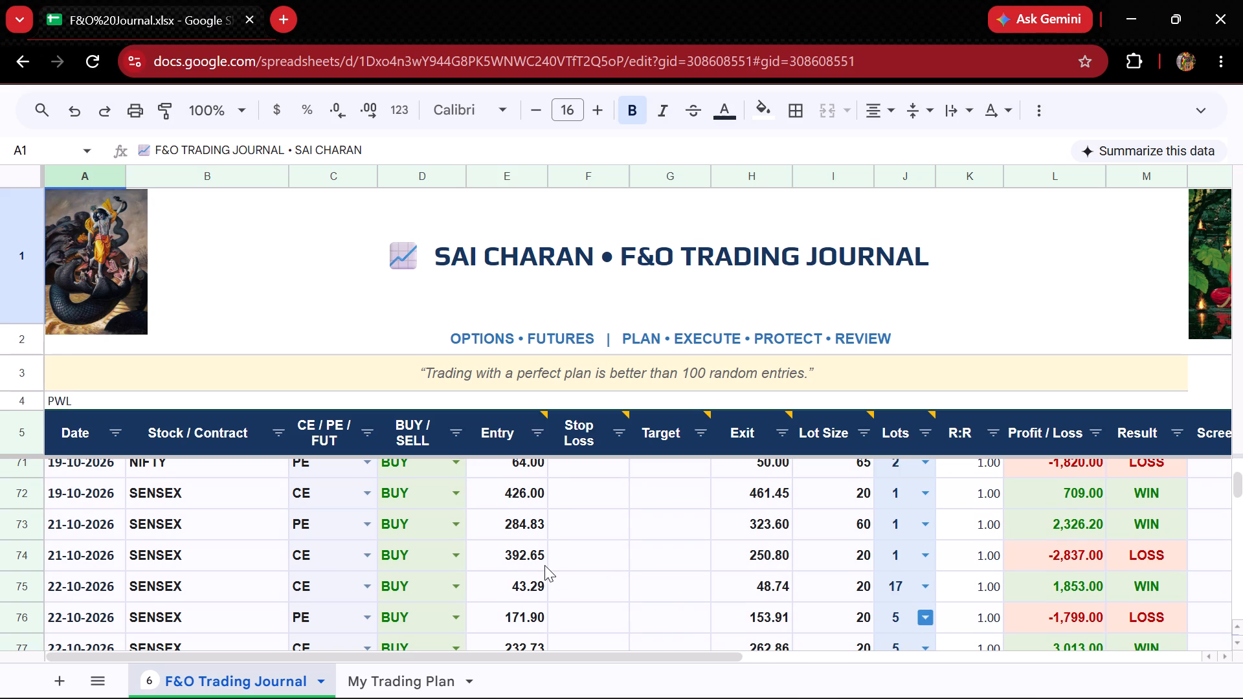
pyautogui.scroll(3, 544, 565)
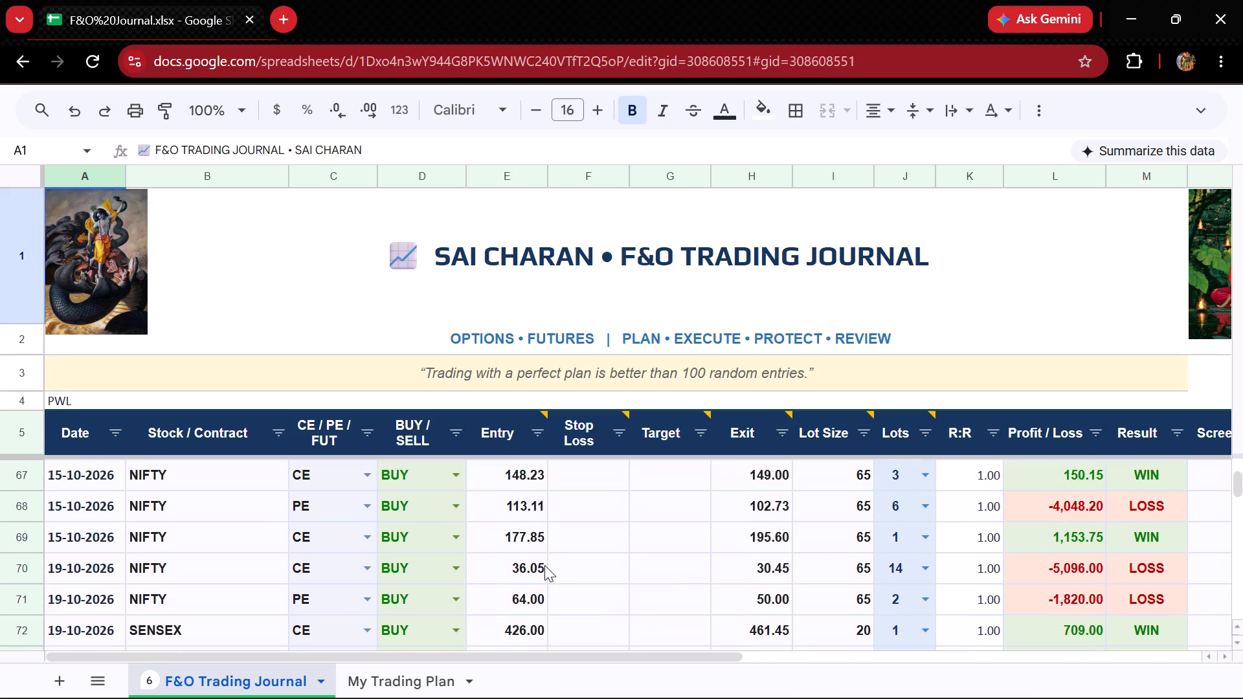
pyautogui.scroll(4, 544, 565)
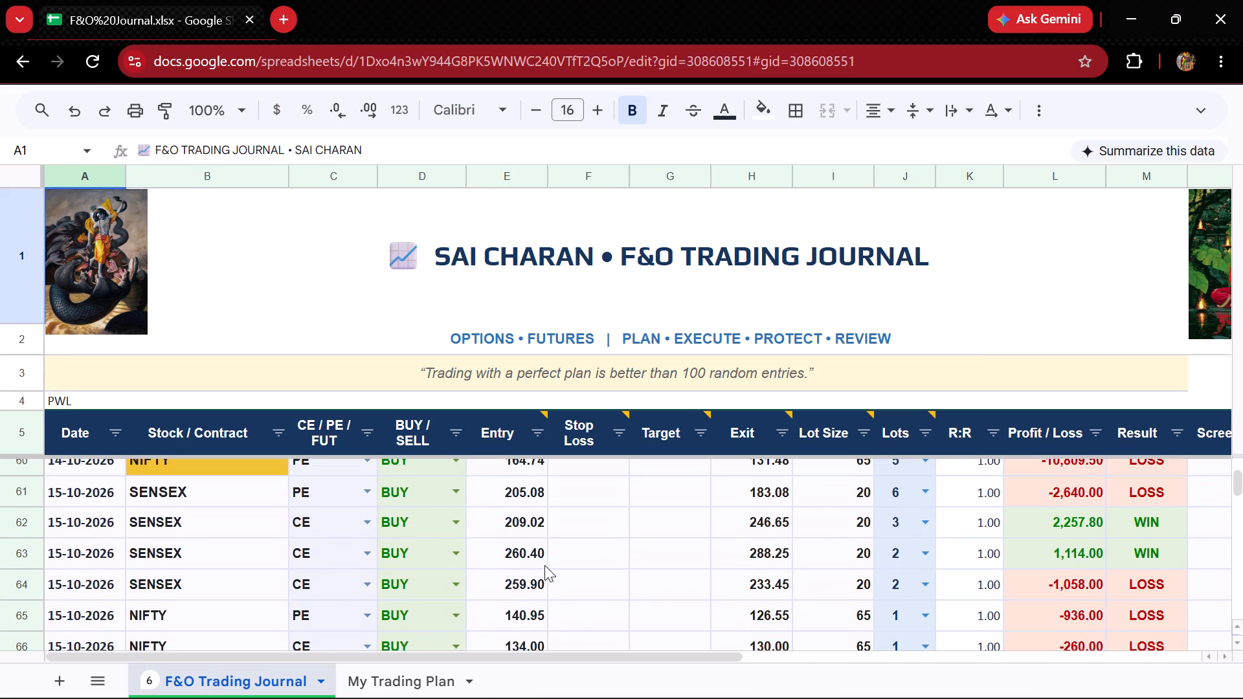
pyautogui.scroll(1, 544, 565)
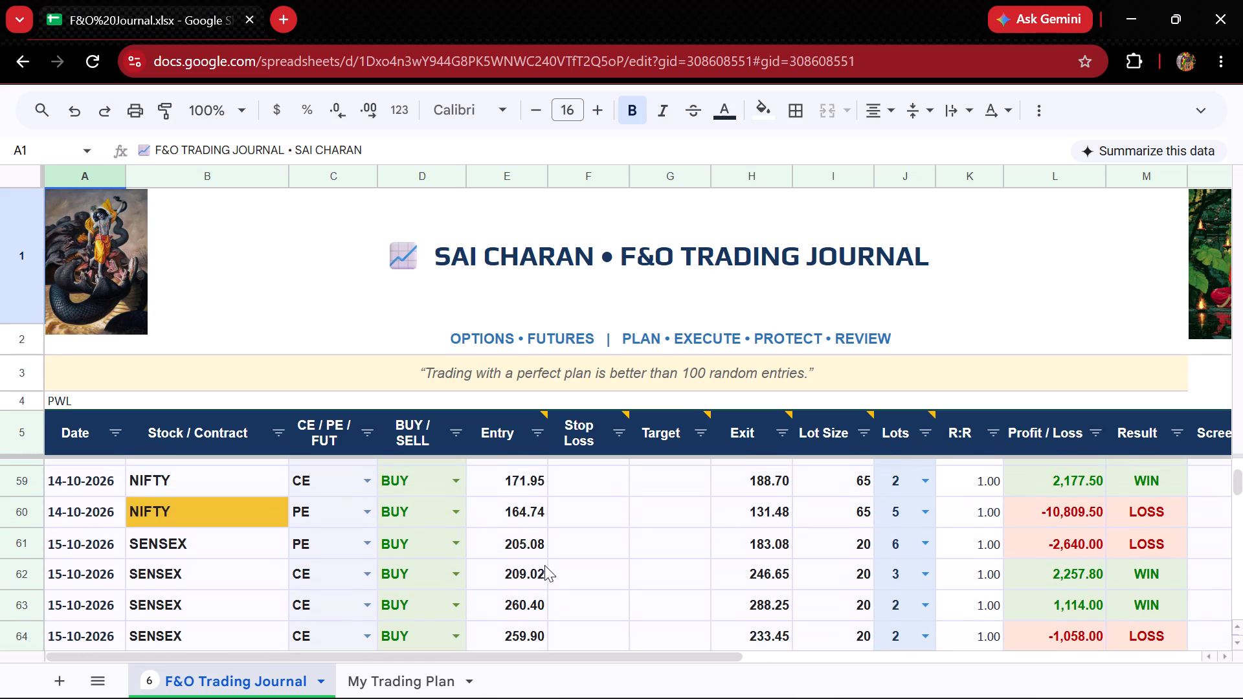
pyautogui.scroll(-1, 544, 565)
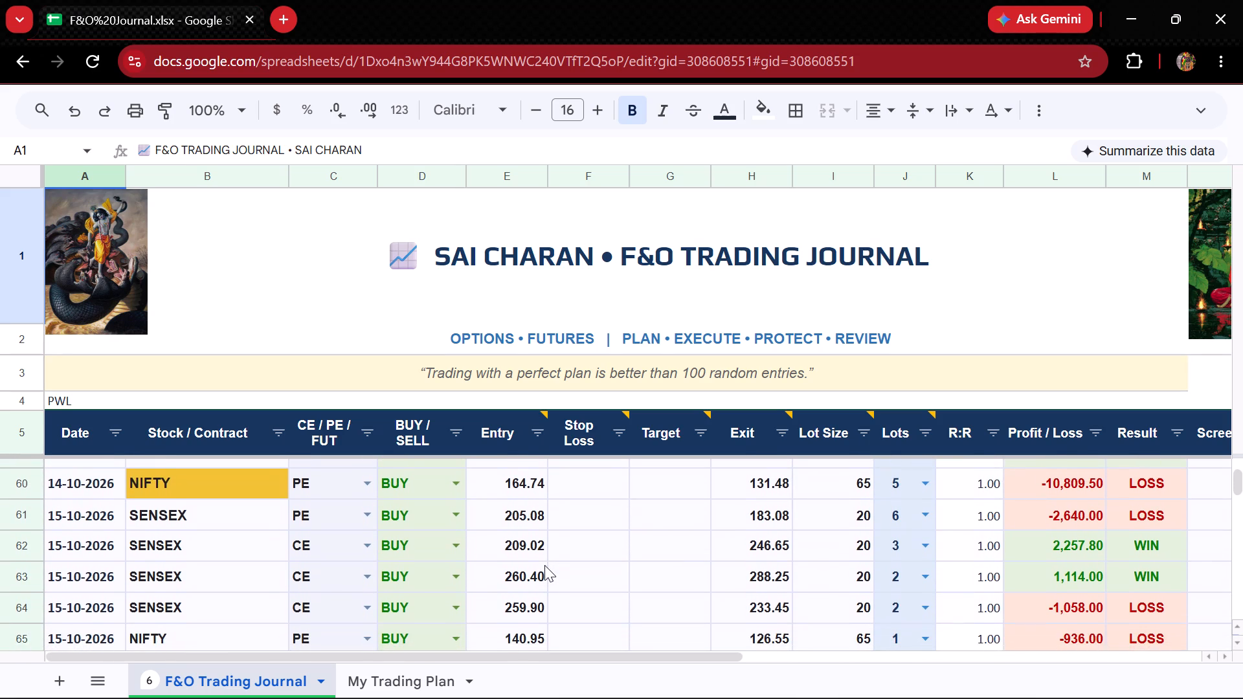
pyautogui.scroll(-2, 544, 565)
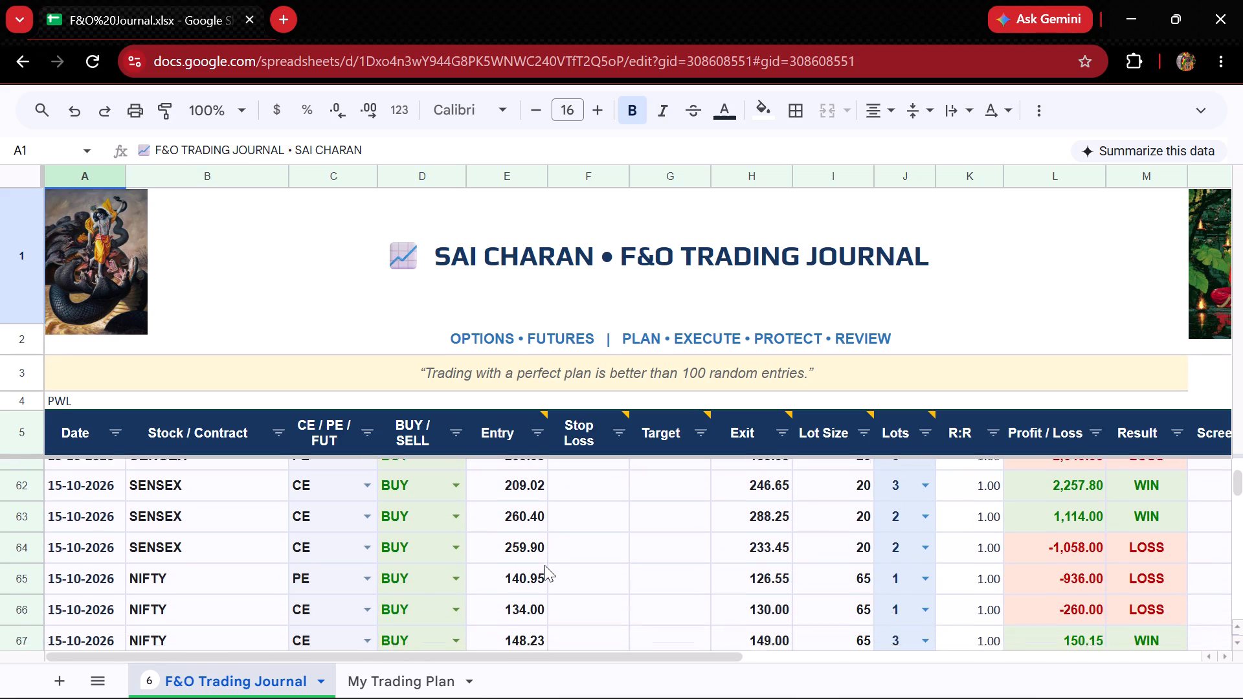
pyautogui.scroll(-2, 544, 565)
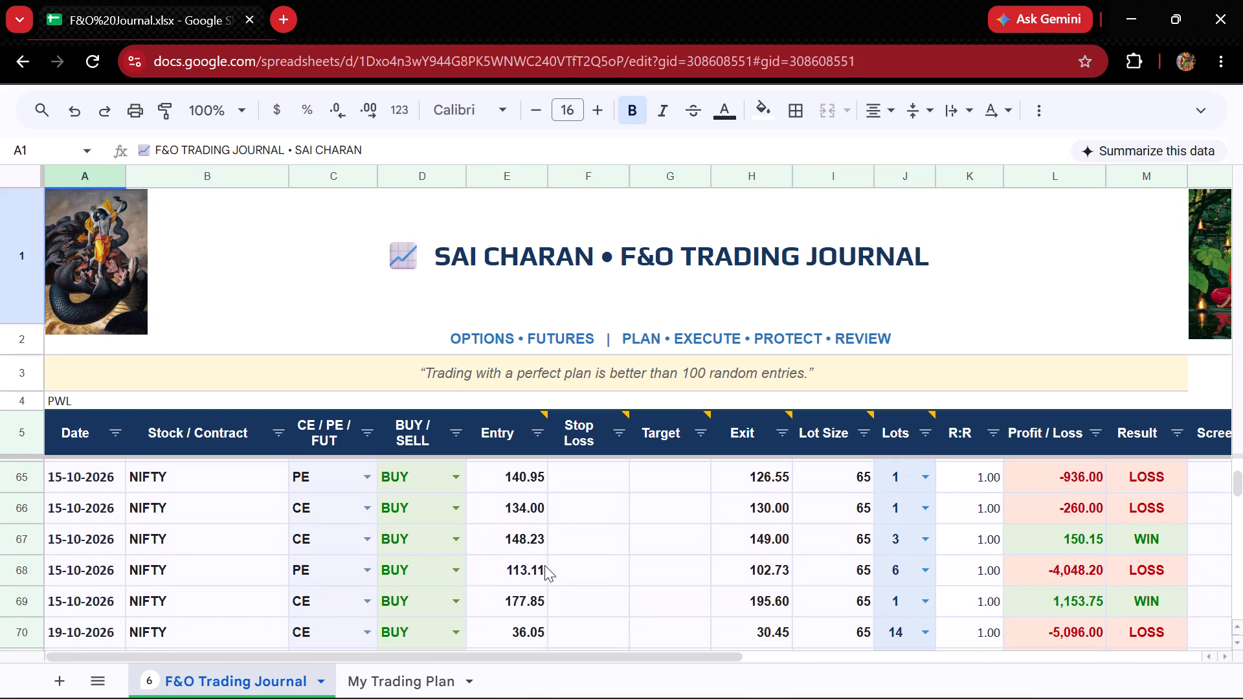
pyautogui.scroll(1, 544, 565)
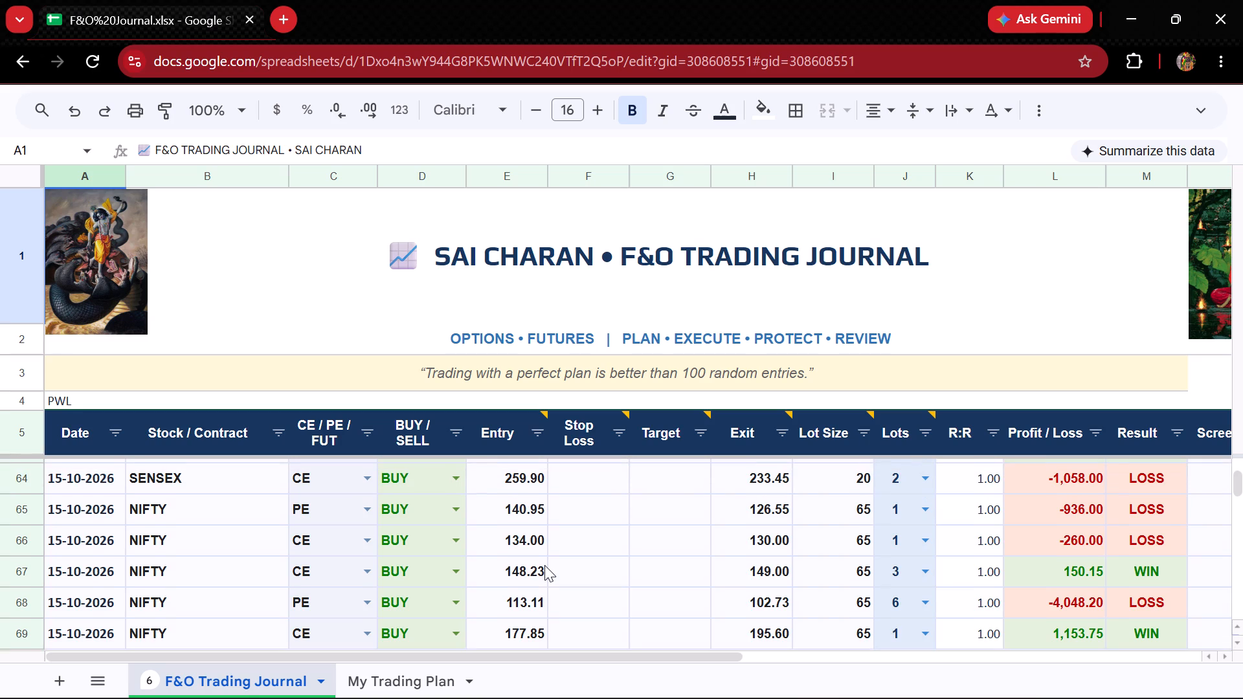
pyautogui.scroll(1, 544, 565)
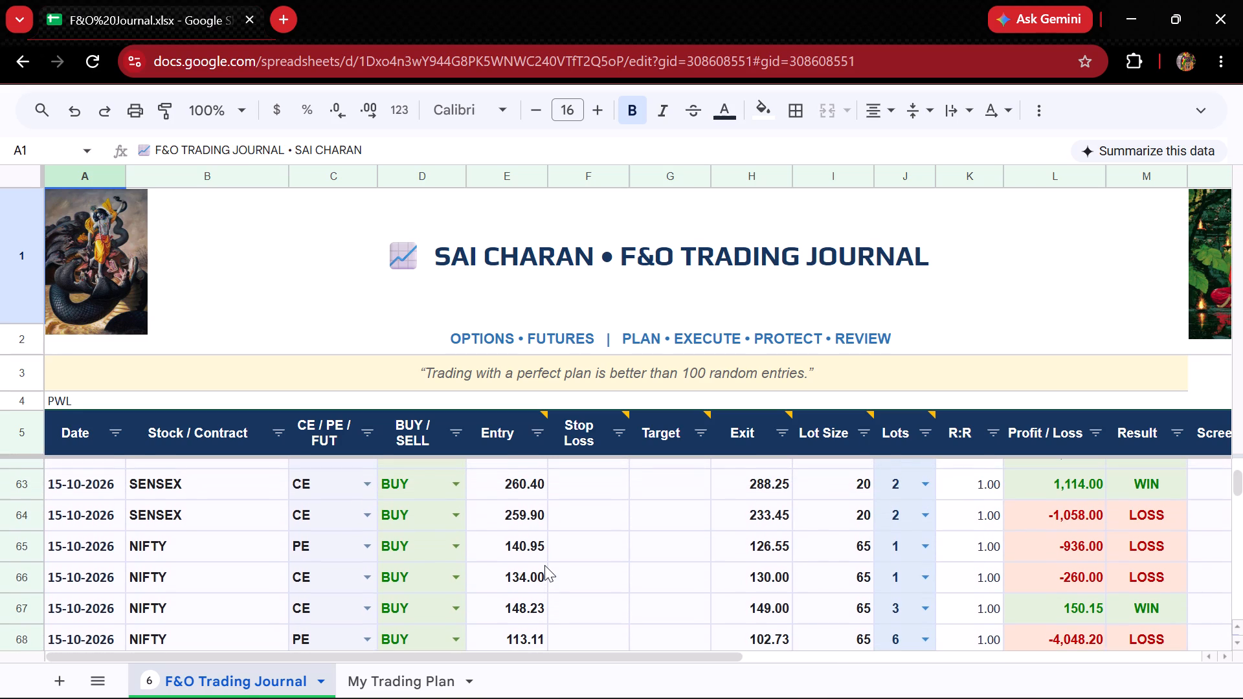
pyautogui.scroll(2, 544, 565)
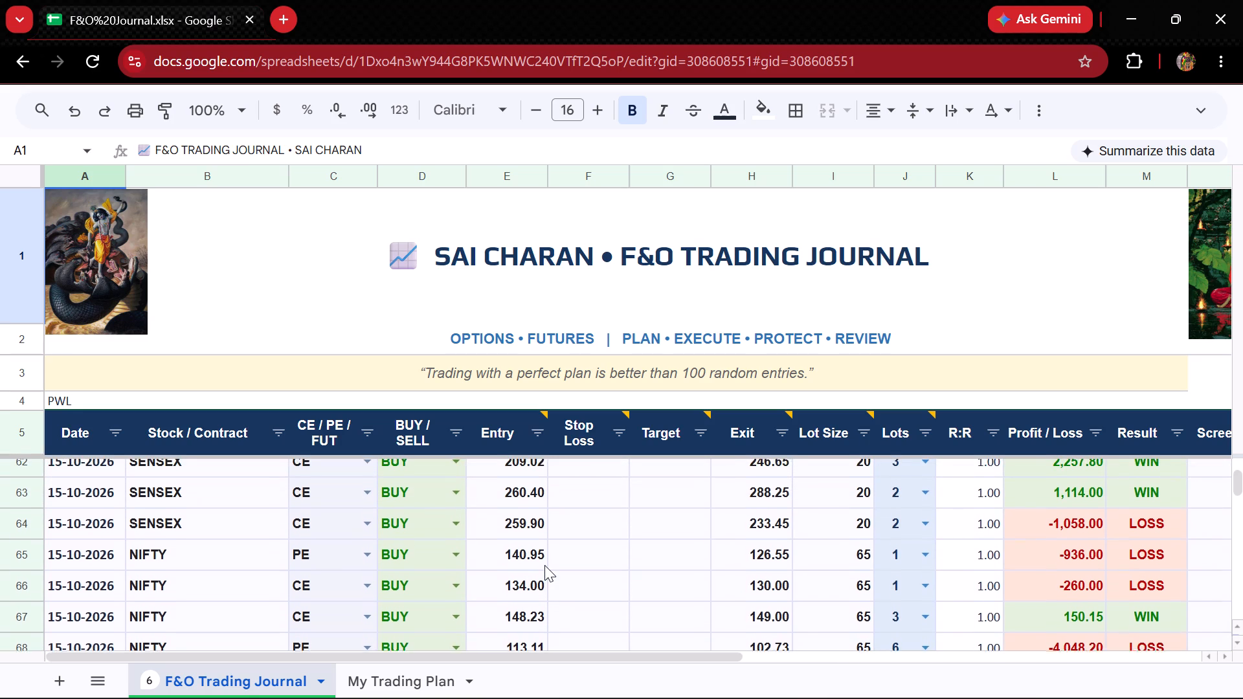
pyautogui.scroll(2, 544, 565)
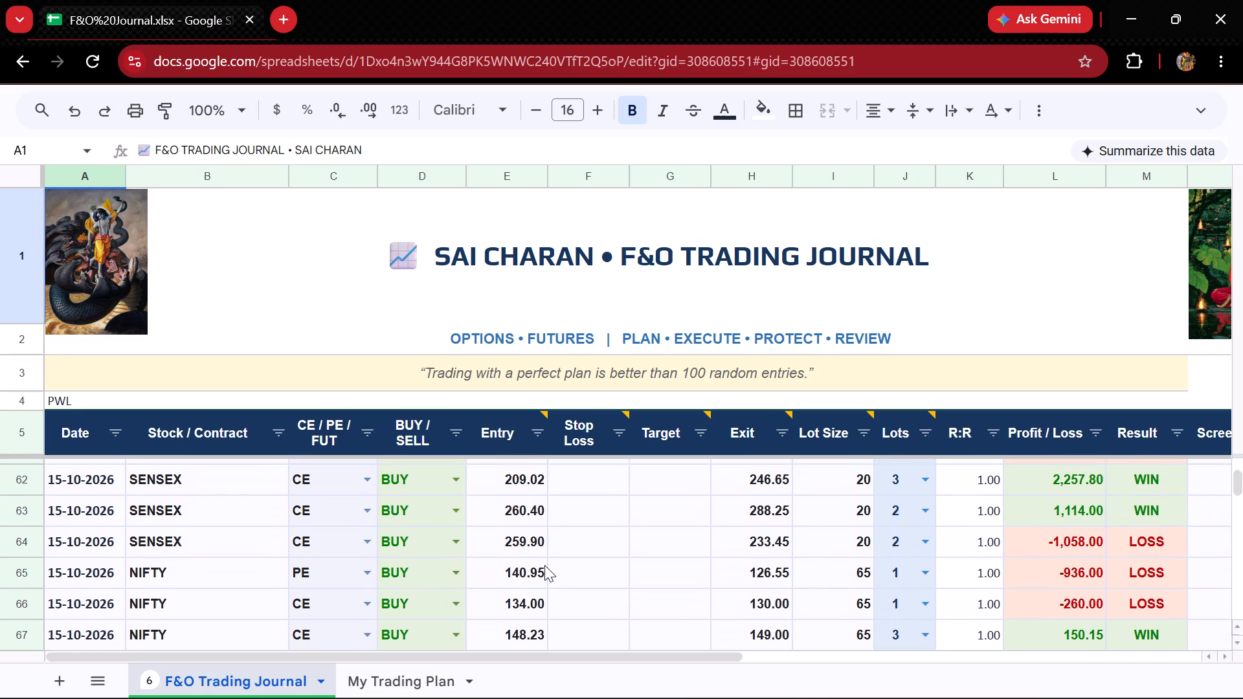
pyautogui.scroll(1, 544, 565)
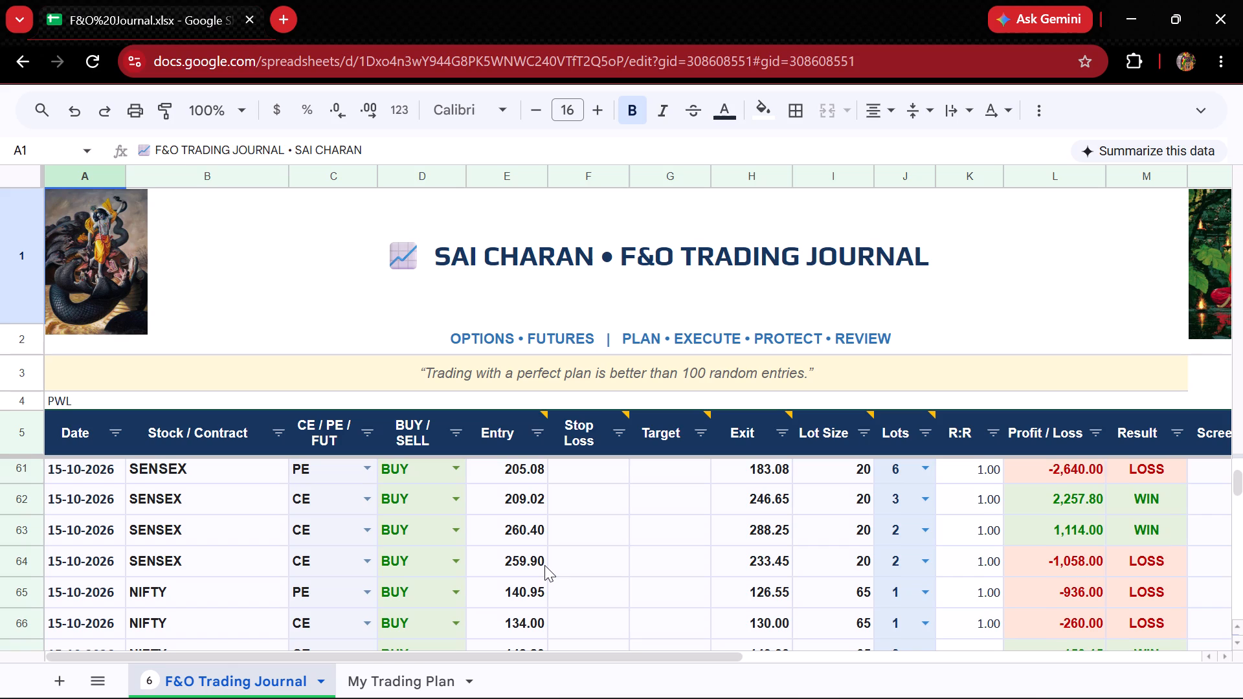
pyautogui.scroll(3, 544, 565)
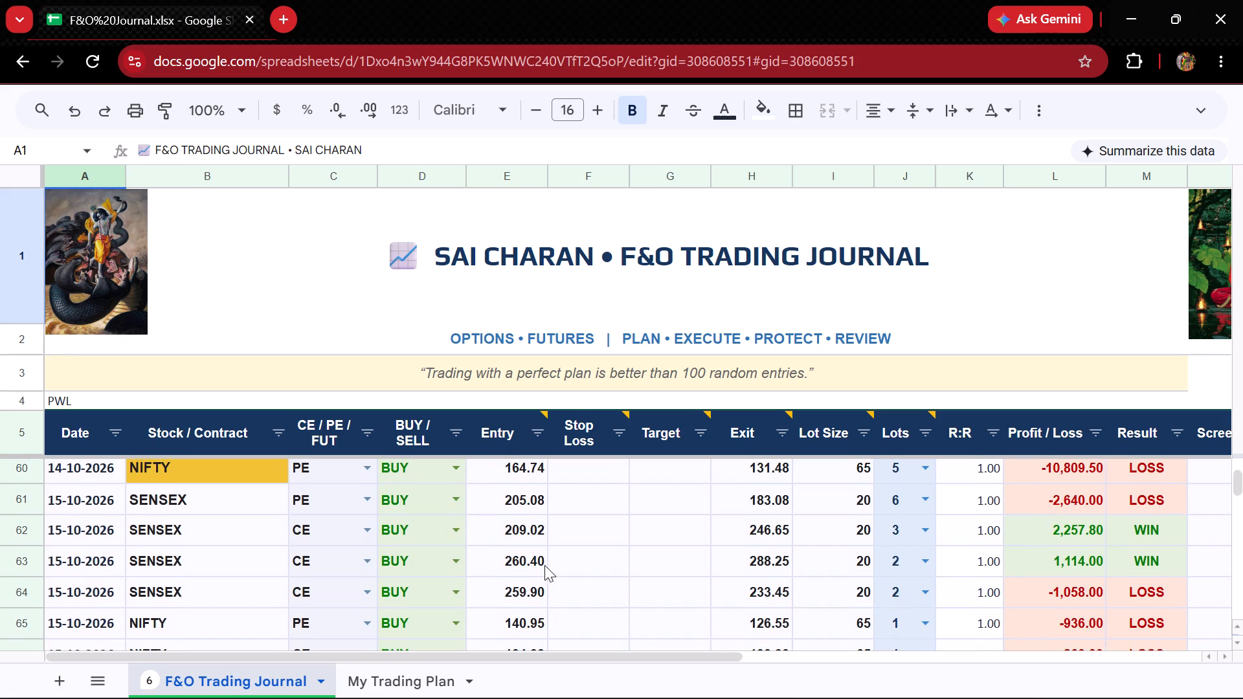
pyautogui.scroll(1, 544, 565)
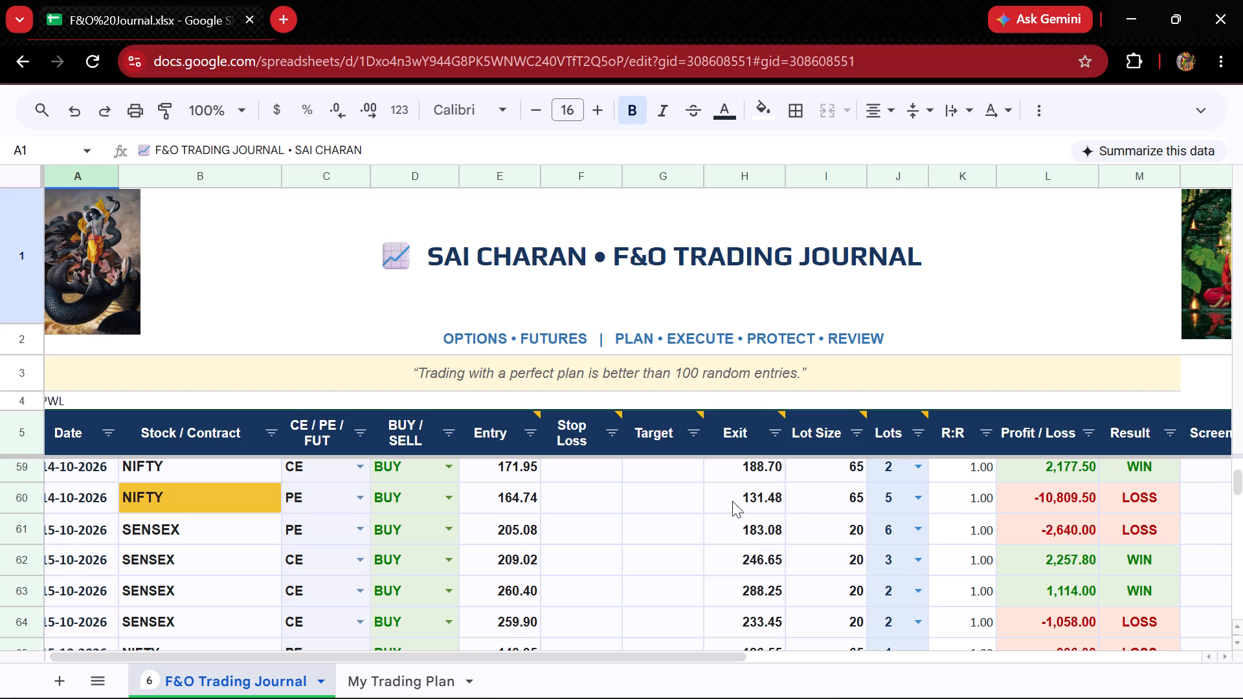
pyautogui.scroll(2, 786, 502)
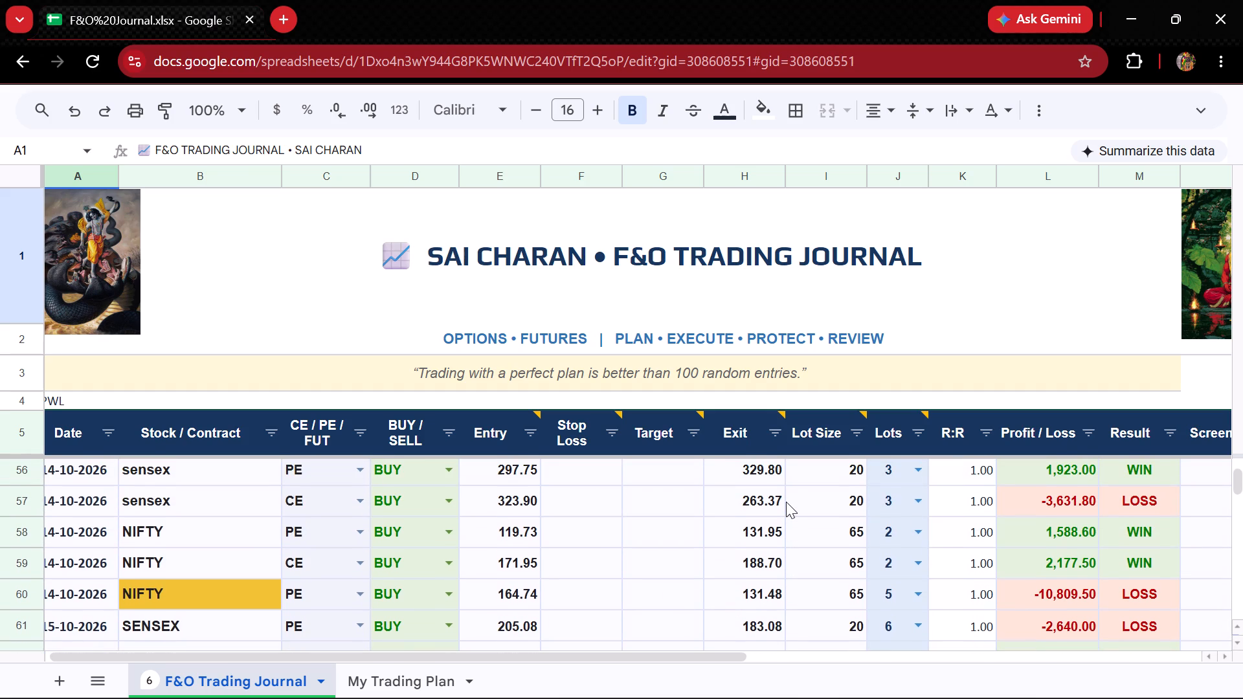
pyautogui.hscroll(1, 786, 502)
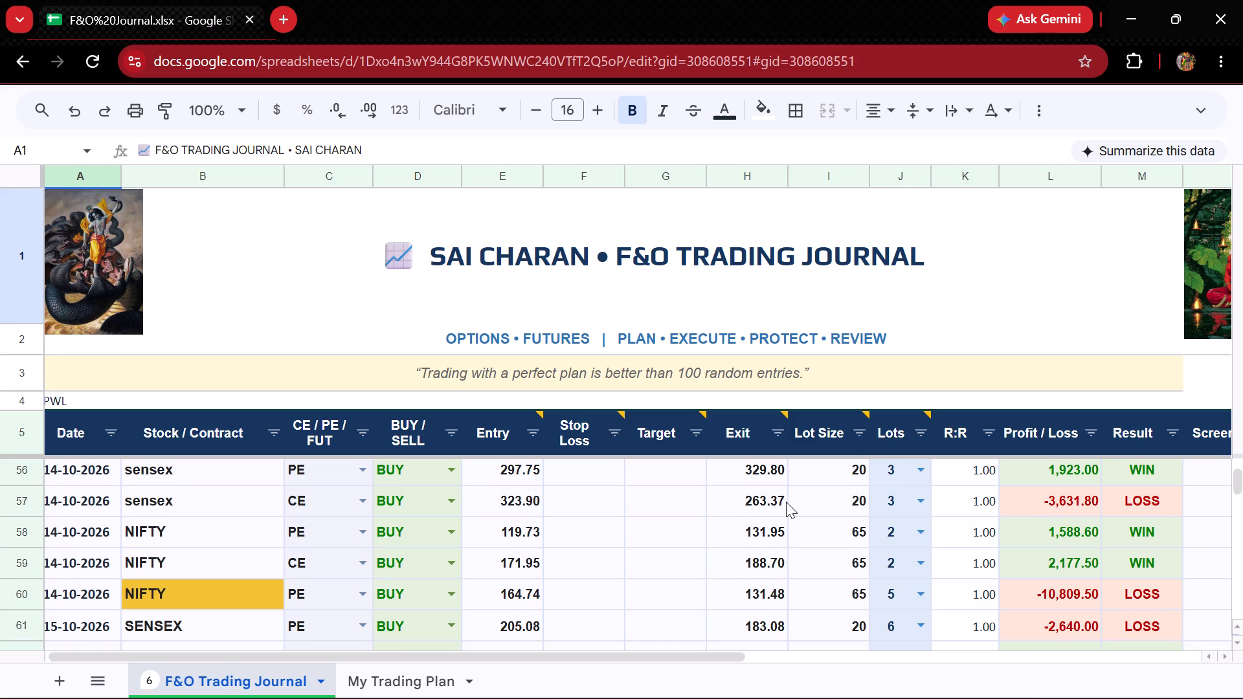
# Return to the latest SENSEX entries dated 22-10-2026 at the end of the filled journal rows.
pyautogui.scroll(-4, 786, 502)
pyautogui.scroll(1, 786, 502)
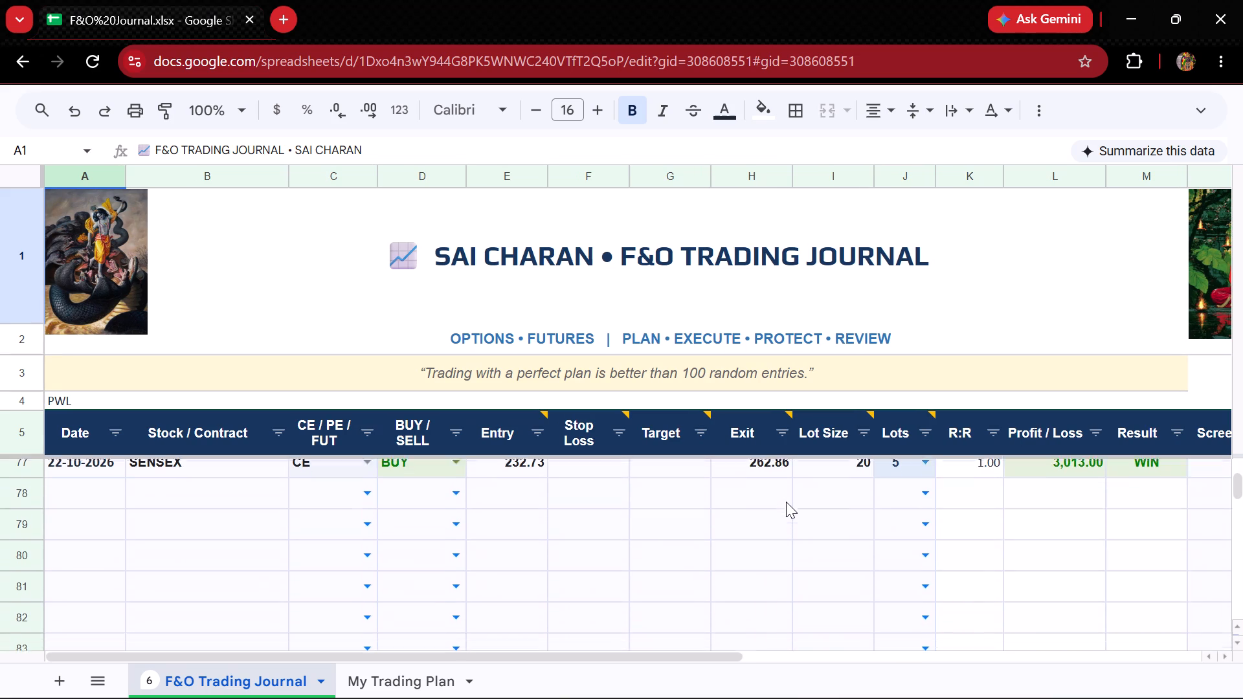
pyautogui.scroll(2, 786, 502)
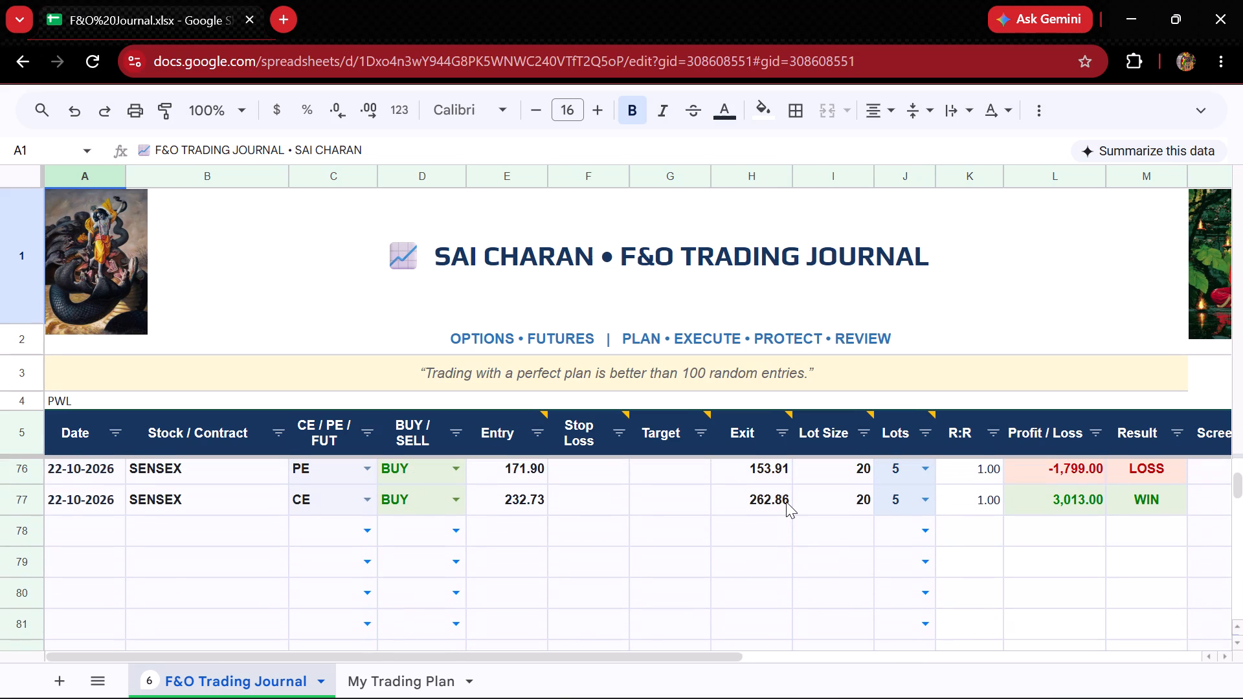
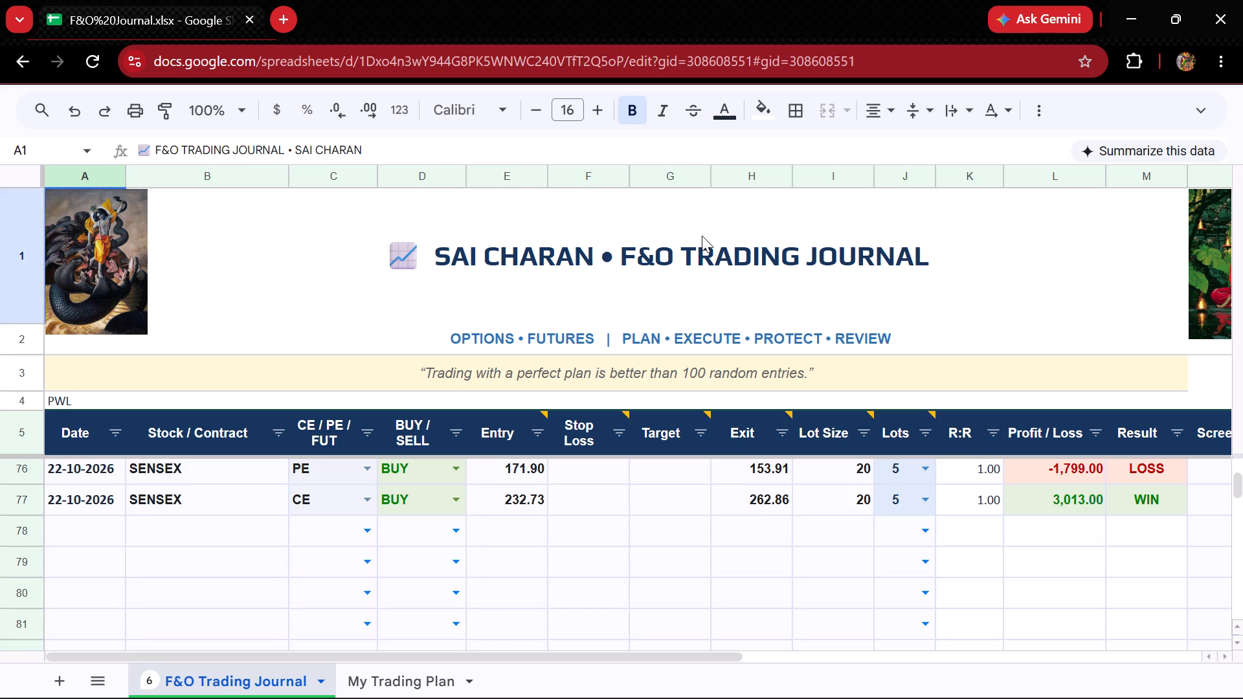
# Enter the date 23-10-2026 in the Date cell of row 78, formatted bold at font size 11.
pyautogui.click(83, 530)
pyautogui.write('23')
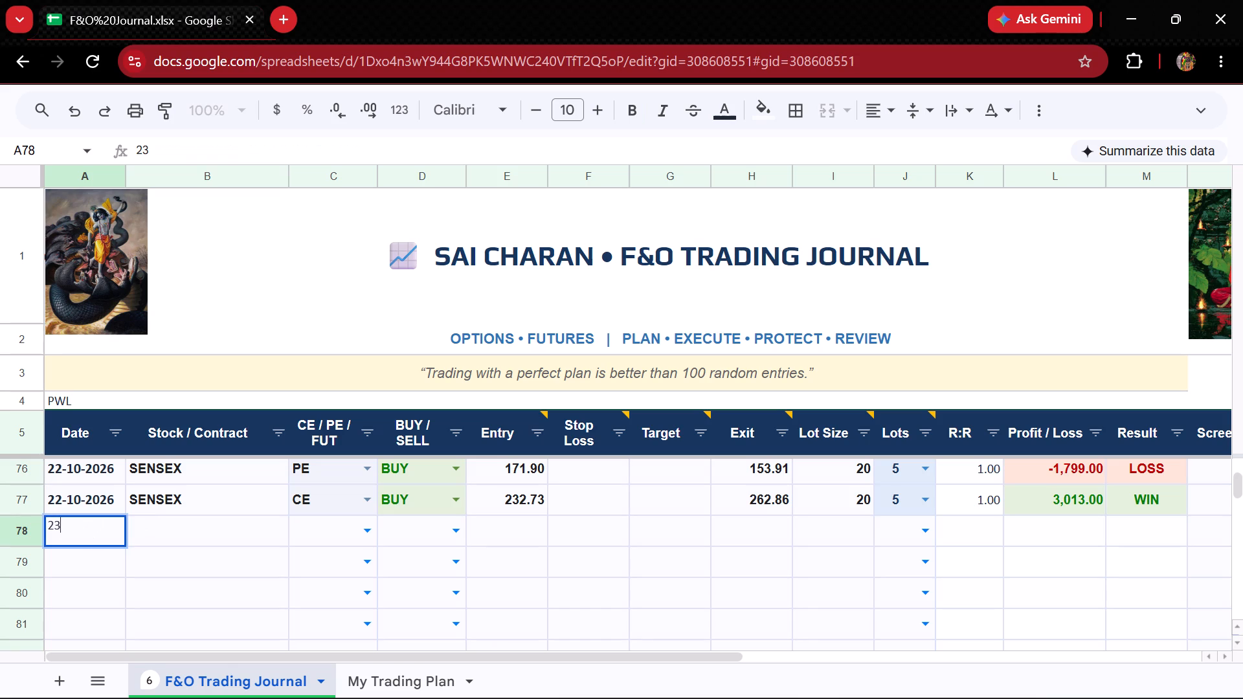
pyautogui.write('-10-2')
pyautogui.write('026')
pyautogui.moveTo(49, 523); pyautogui.dragTo(124, 594)
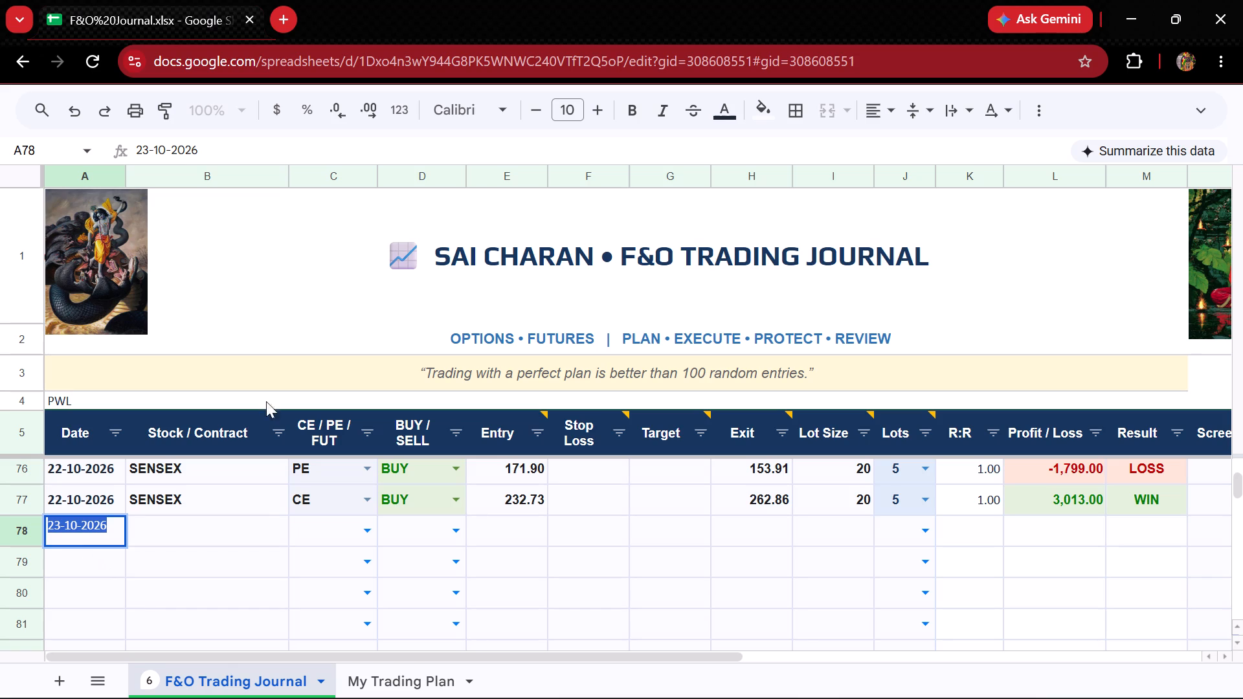
pyautogui.click(594, 113)
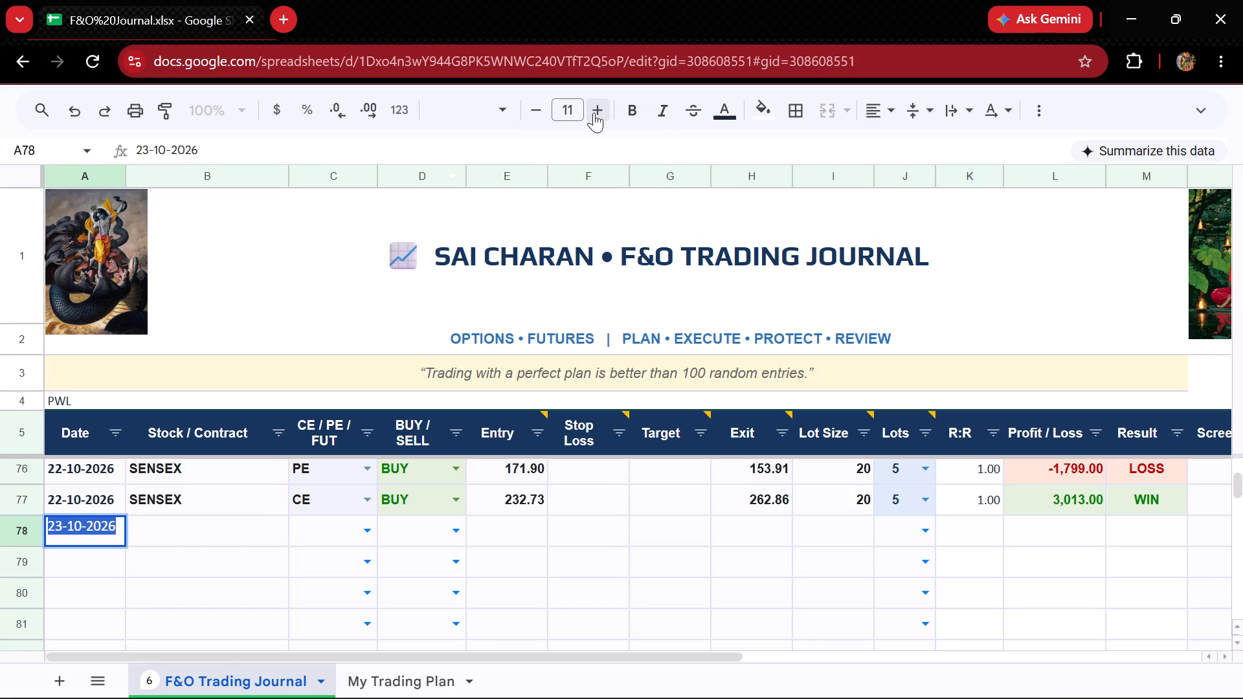
pyautogui.click(639, 113)
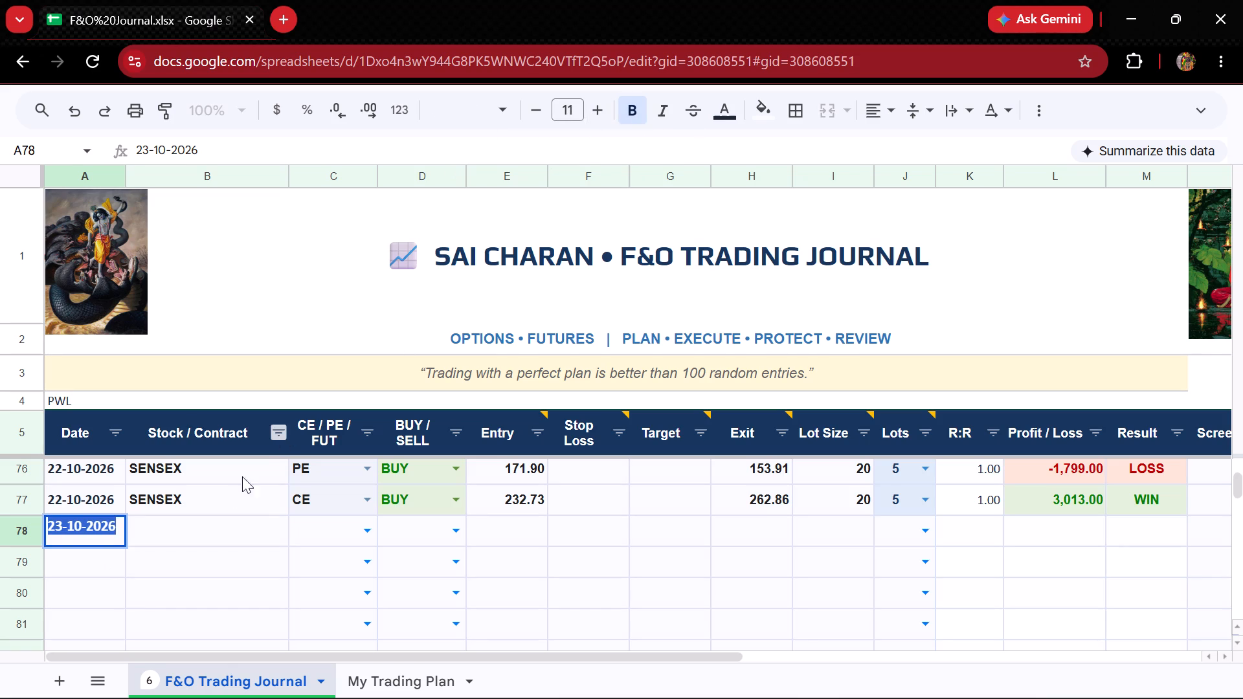
pyautogui.click(98, 564)
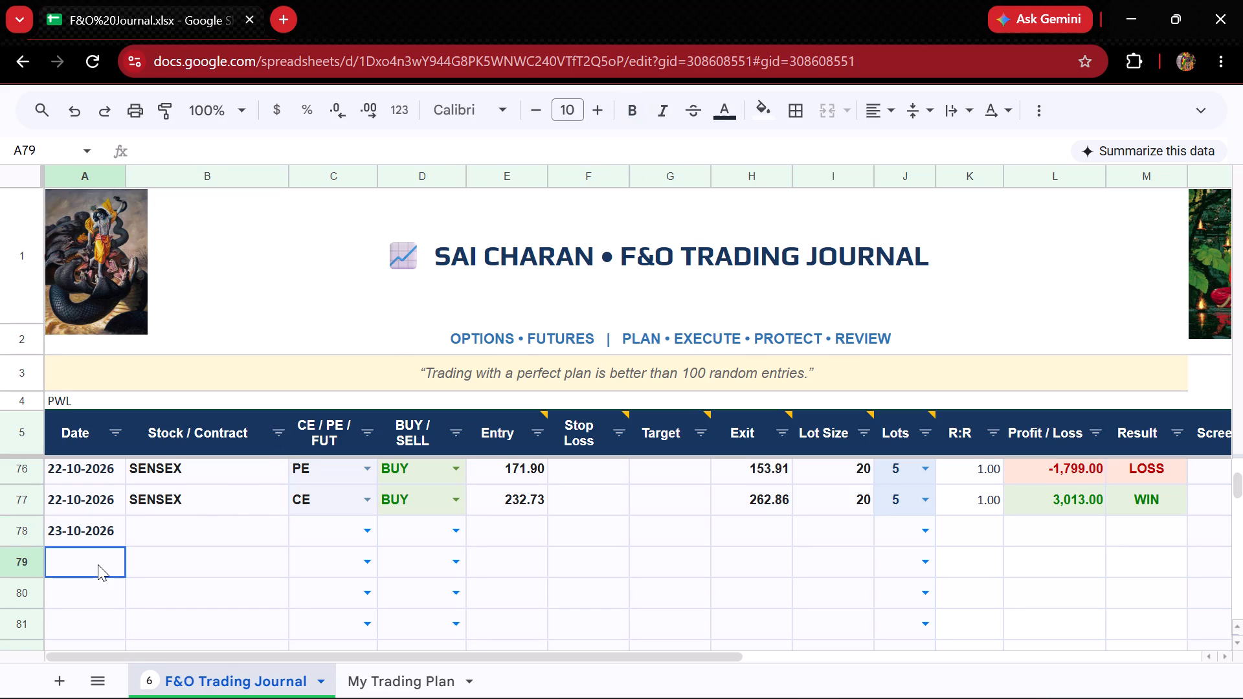
# Copy the date 23-10-2026 from row 78 into the Date cells of rows 79 and 80.
pyautogui.click(49, 522)
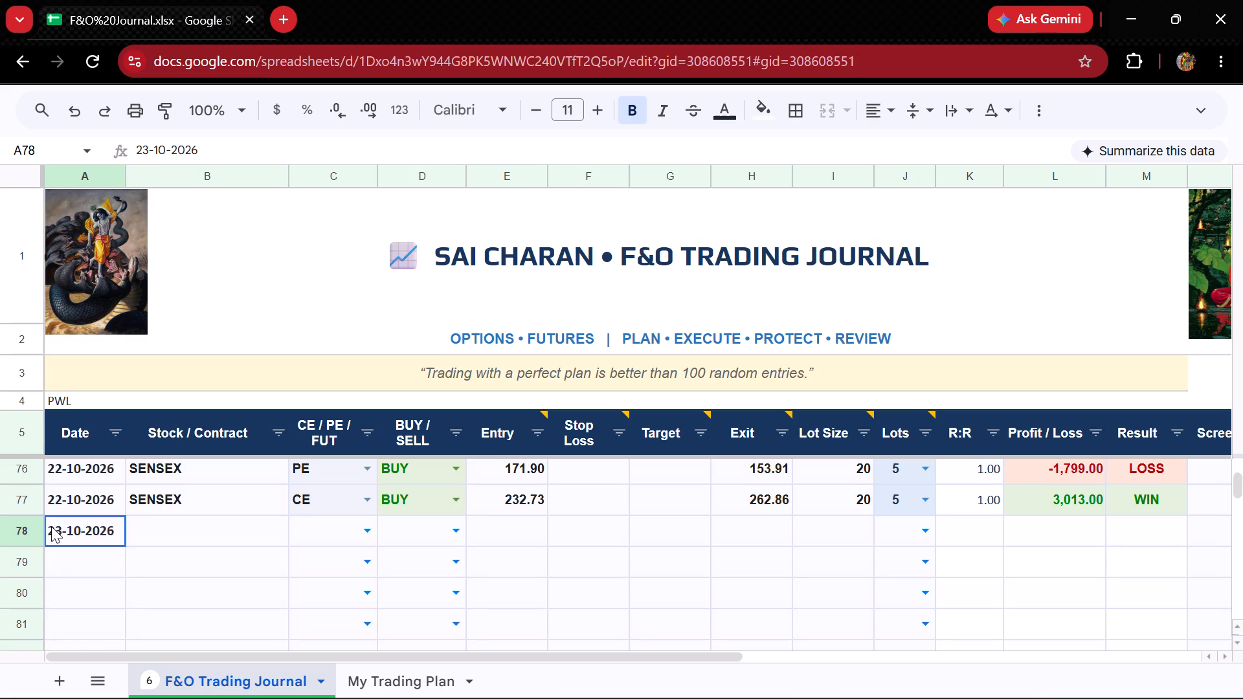
pyautogui.moveTo(51, 526); pyautogui.dragTo(69, 549)
pyautogui.click(69, 549)
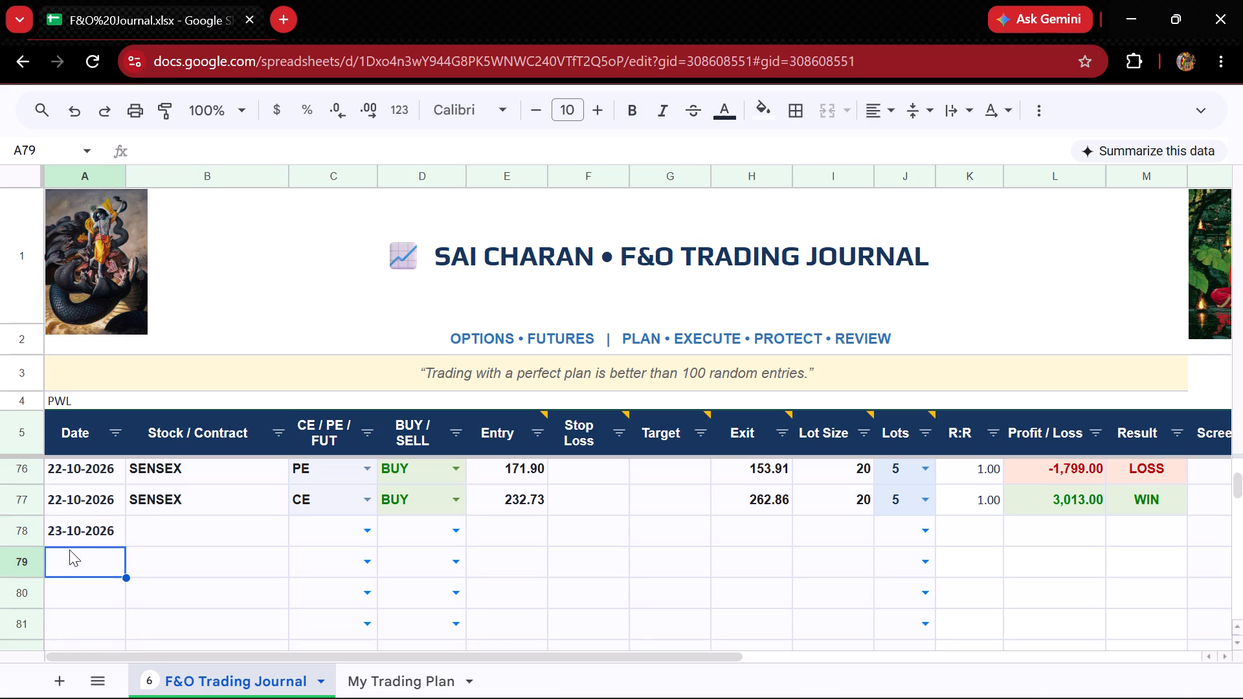
pyautogui.moveTo(49, 532); pyautogui.dragTo(45, 526)
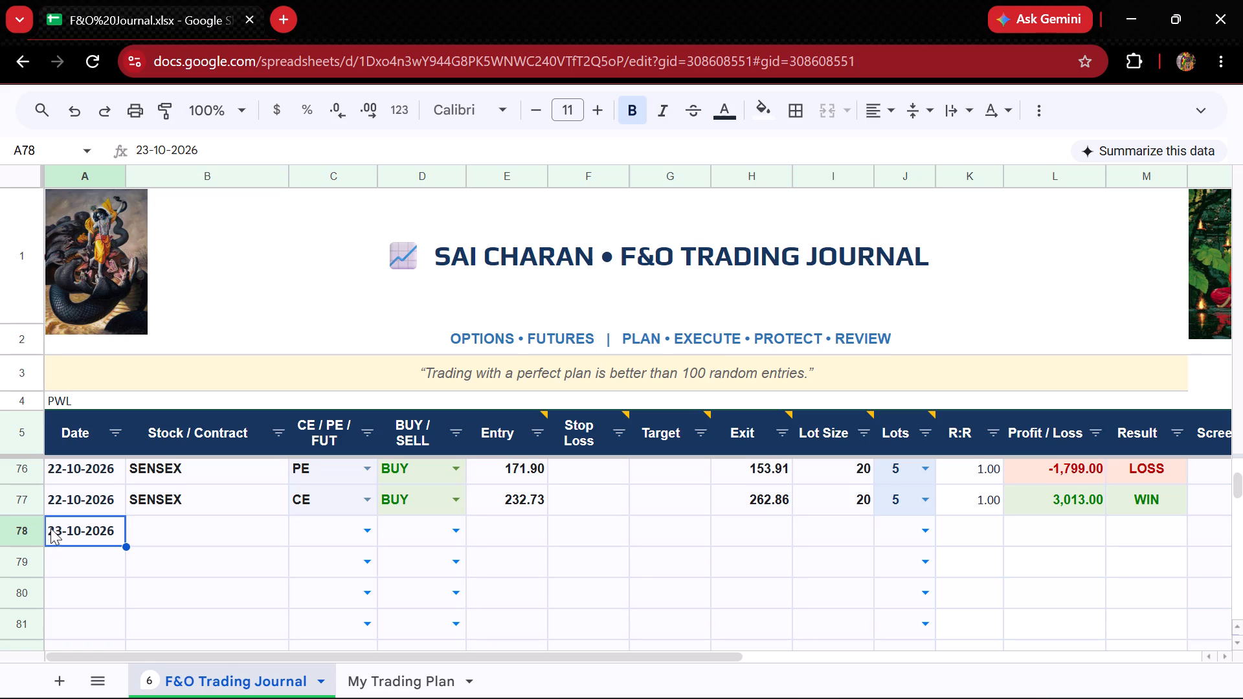
pyautogui.doubleClick(49, 525)
pyautogui.doubleClick(52, 524)
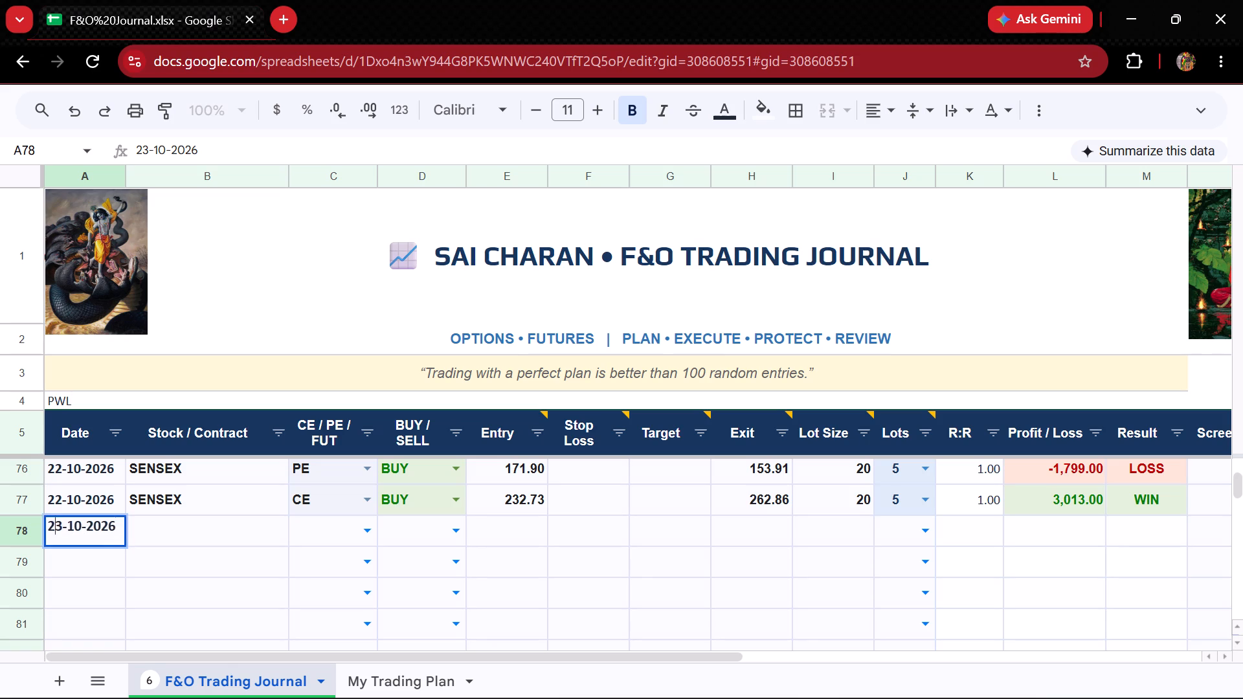
pyautogui.click(52, 524)
pyautogui.moveTo(52, 524); pyautogui.dragTo(85, 523)
pyautogui.hotkey('ctrl', 'c')
pyautogui.click(75, 555)
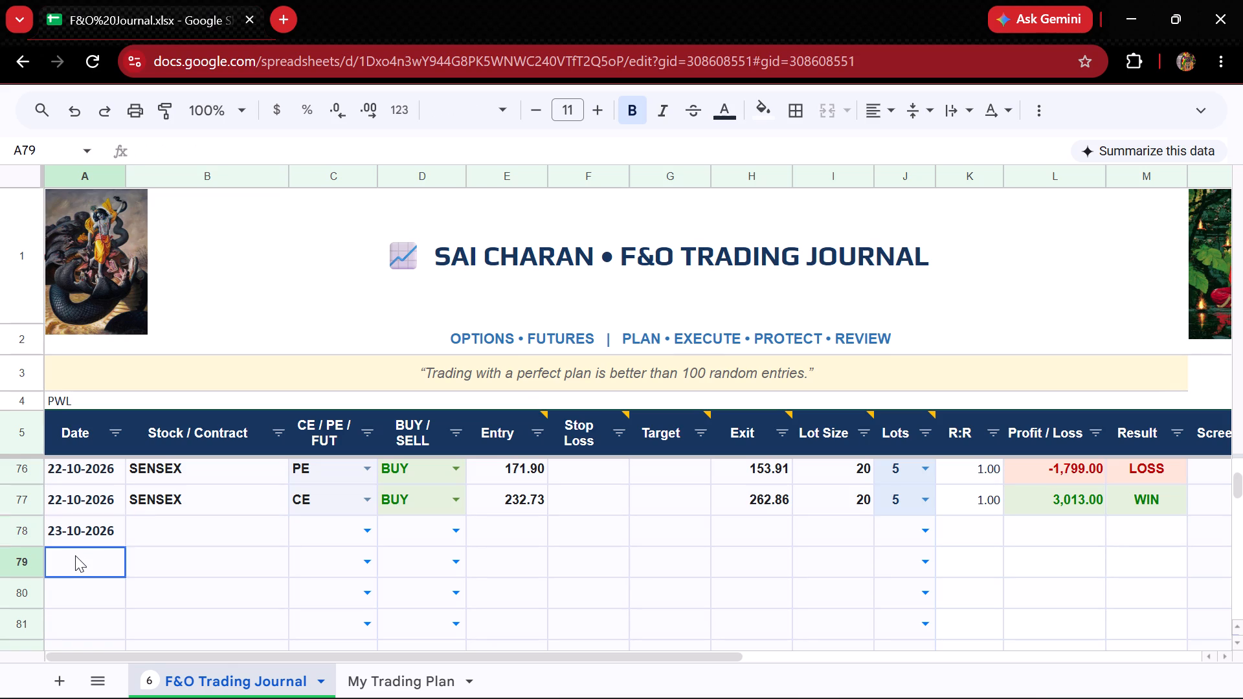
pyautogui.hotkey('ctrl', 'v')
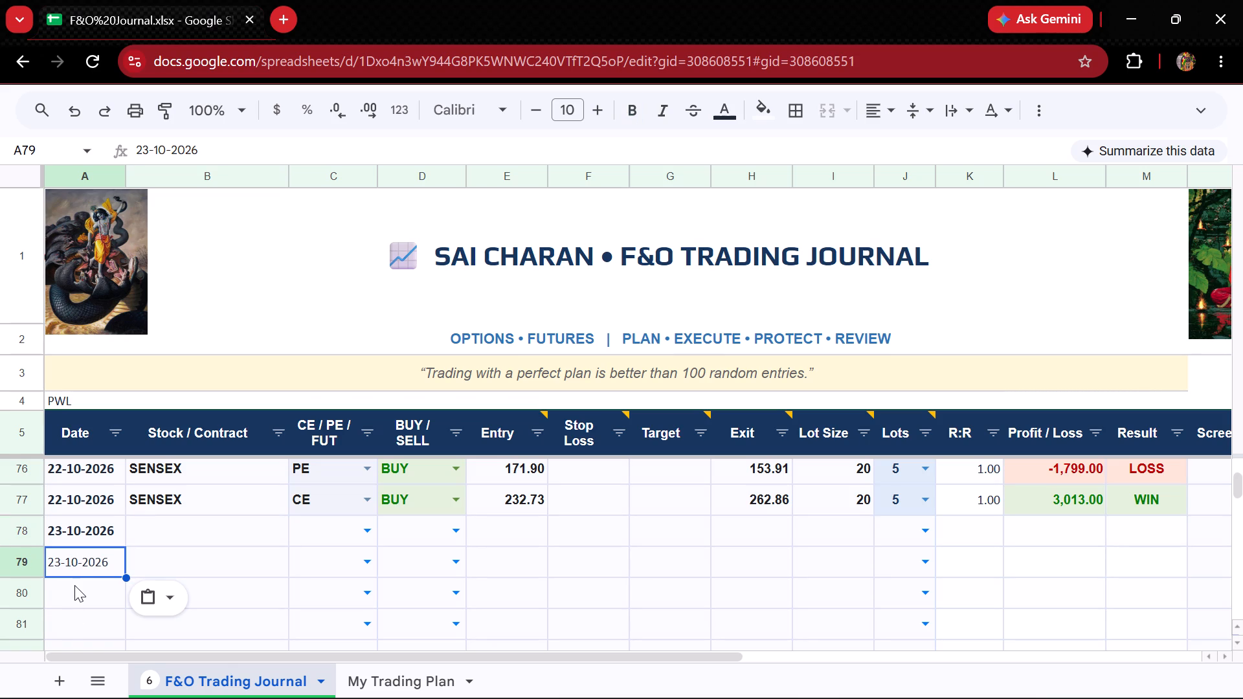
pyautogui.click(74, 584)
pyautogui.hotkey('ctrl', 'v')
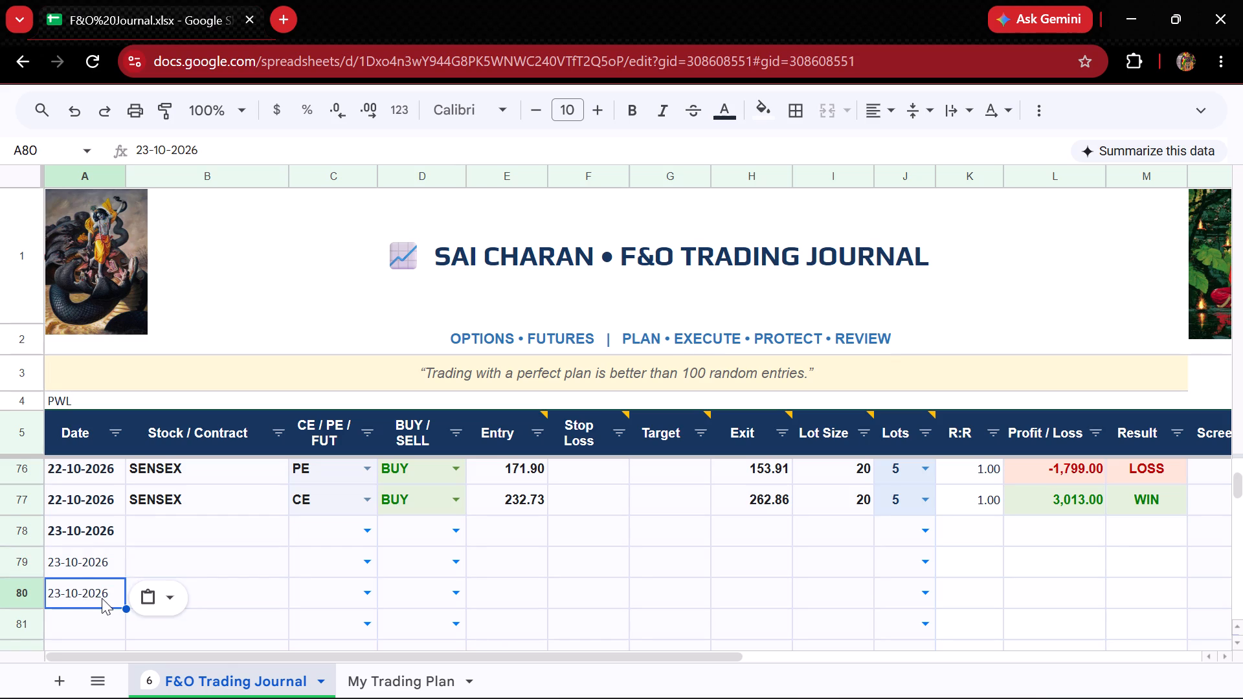
# Format the copied dates in rows 79 and 80 as bold at font size 11.
pyautogui.moveTo(48, 555); pyautogui.dragTo(70, 591)
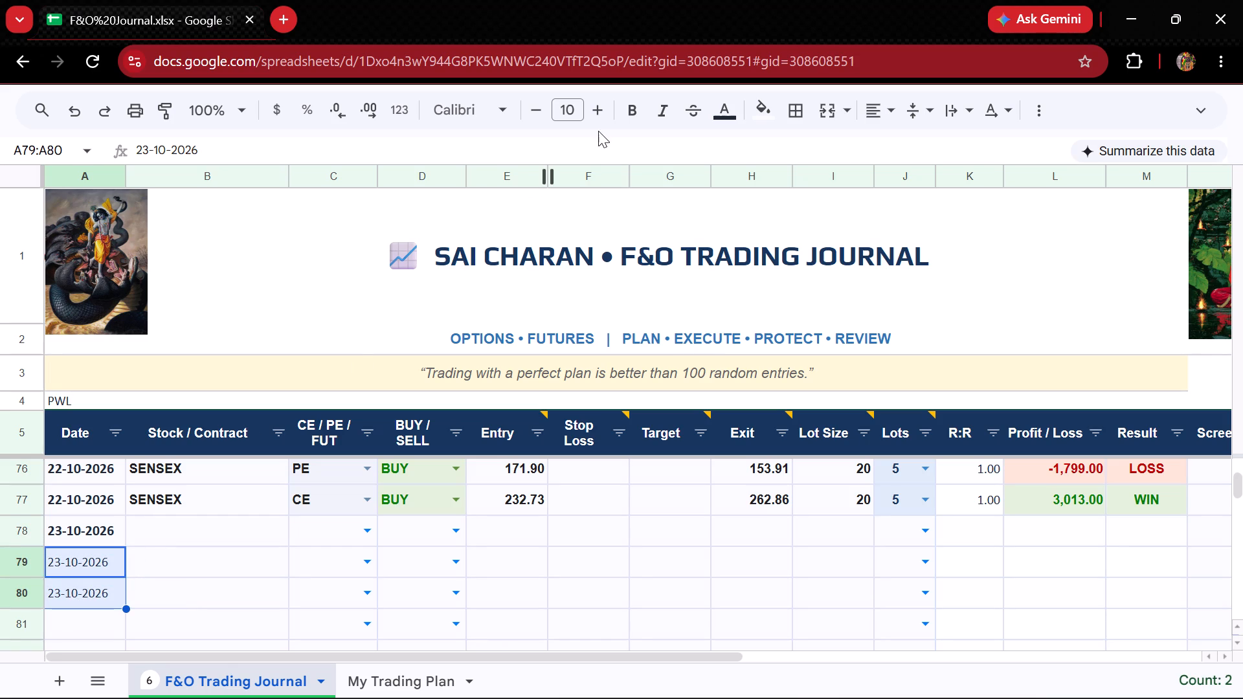
pyautogui.click(598, 104)
pyautogui.click(625, 104)
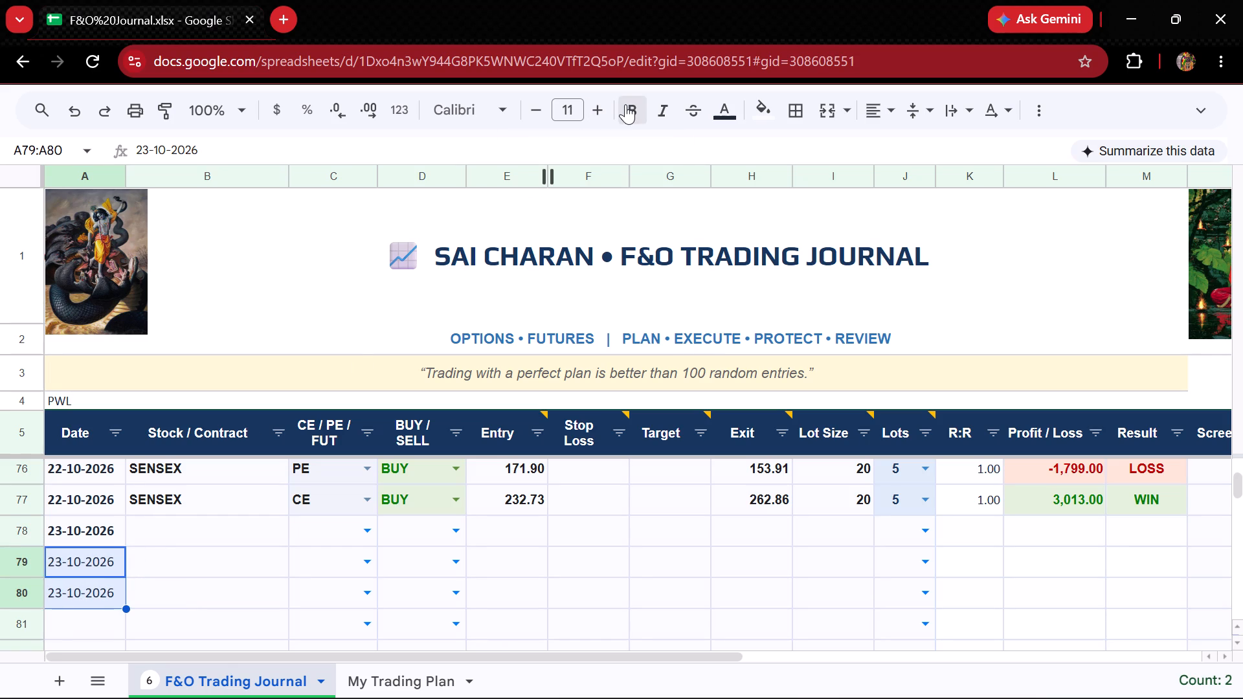
pyautogui.click(324, 300)
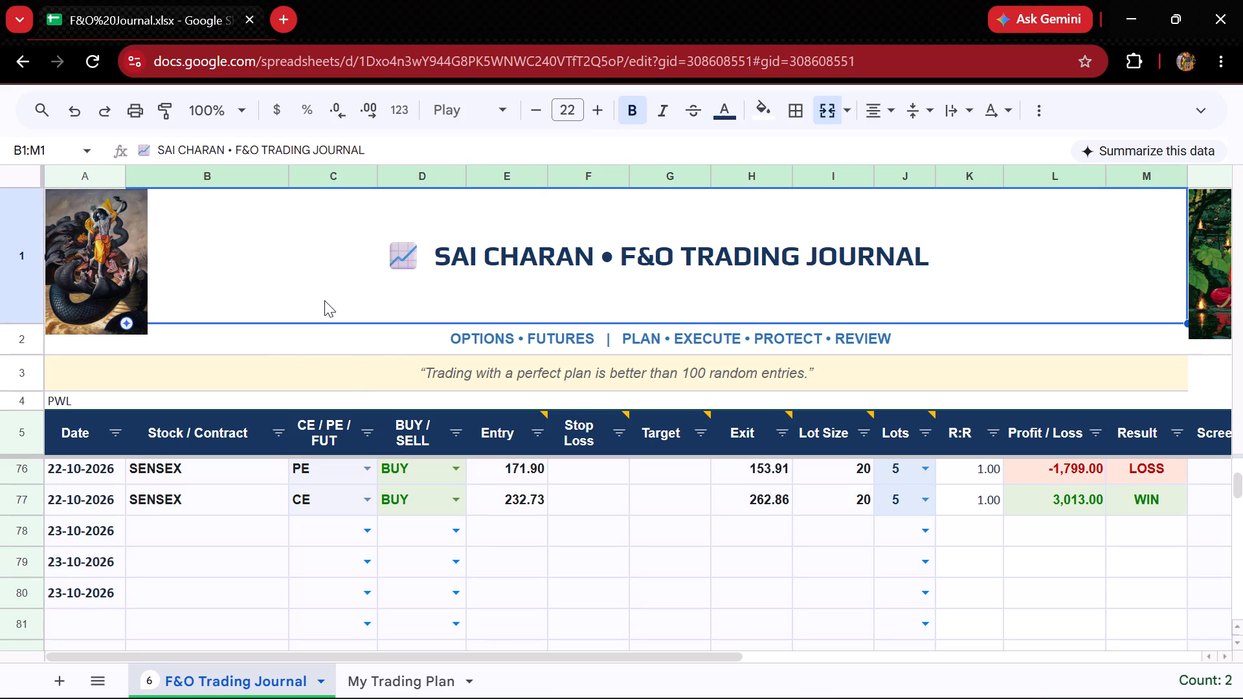
# Select the empty Stock / Contract cell of the 23-10-2026 entry in row 78.
pyautogui.click(185, 533)
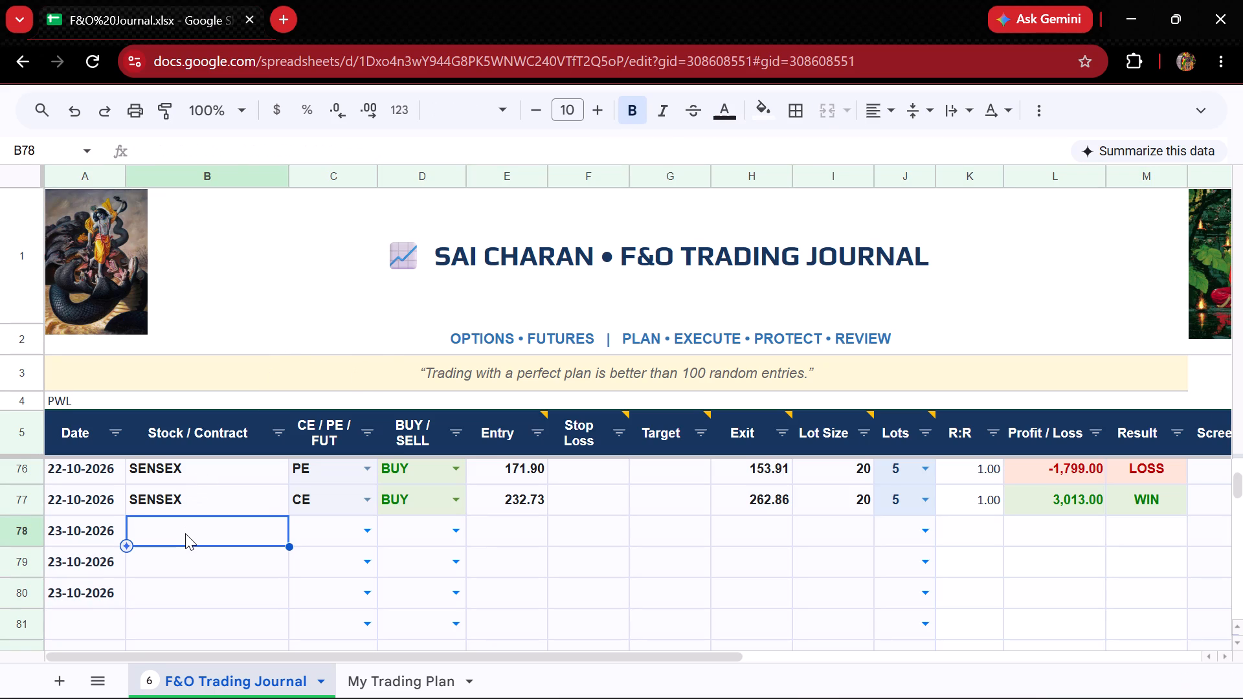
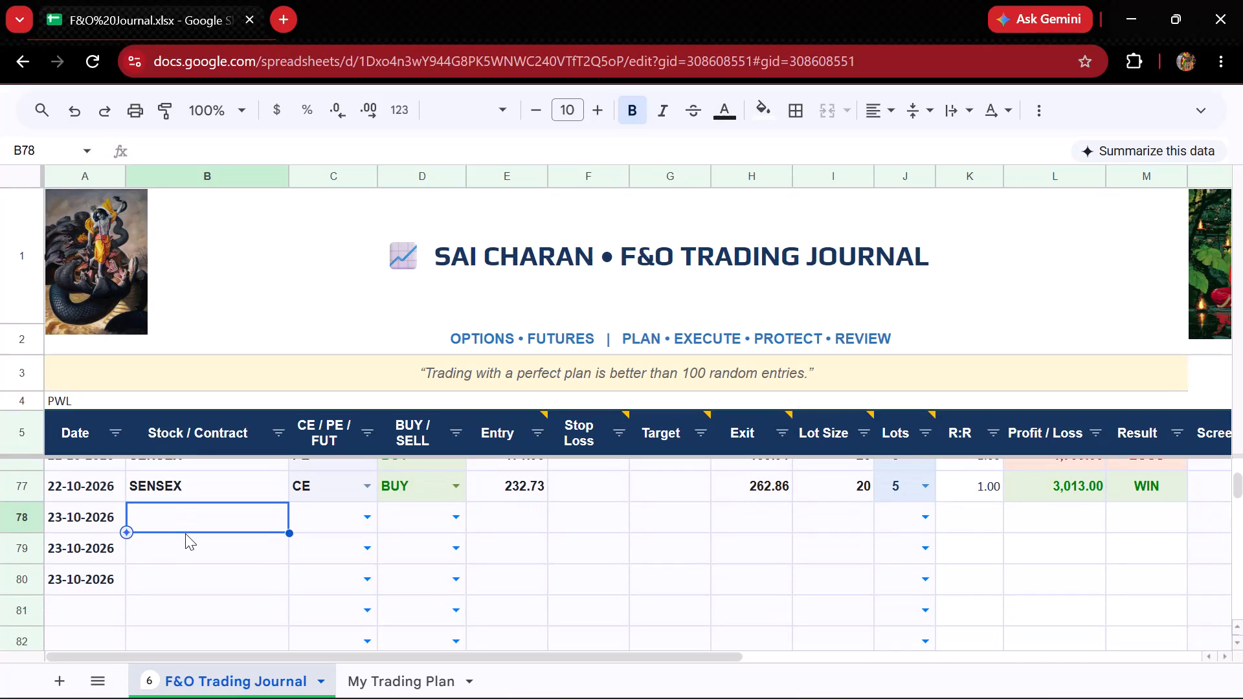
# Review the earlier trade entries in the F&O Trading Journal, from the latest 23-10-2026 rows back to the first 28-09-2026 trades.
pyautogui.click(82, 620)
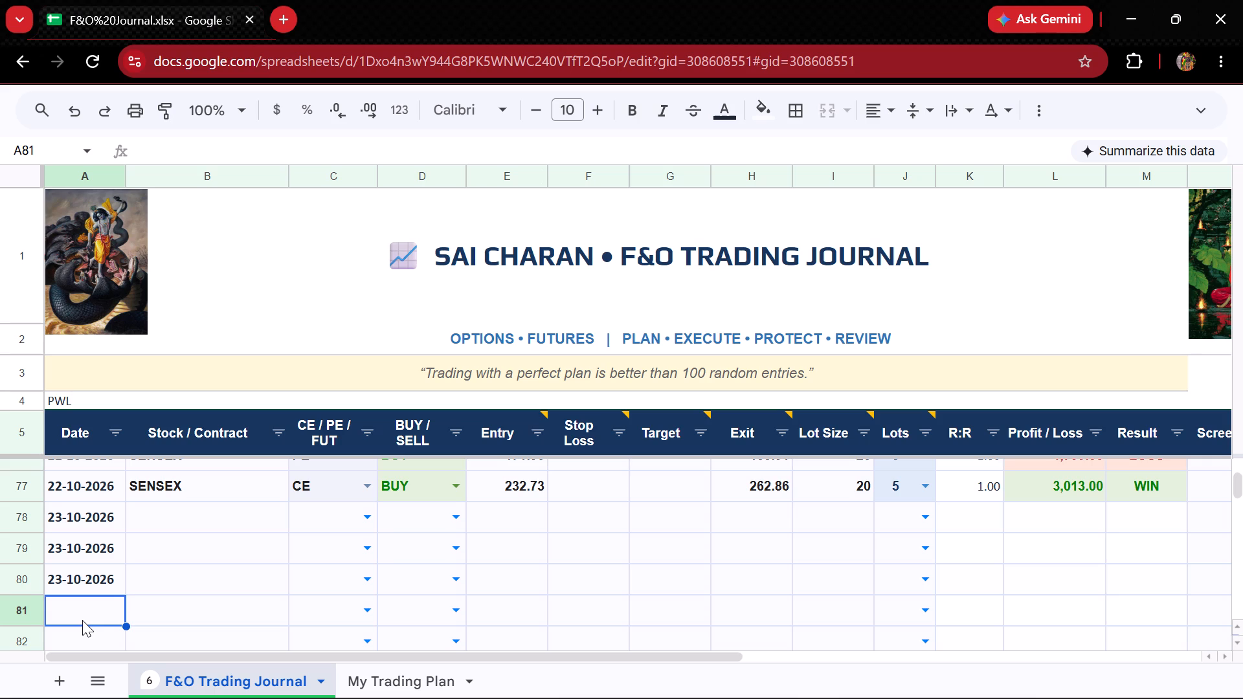
pyautogui.scroll(5, 82, 620)
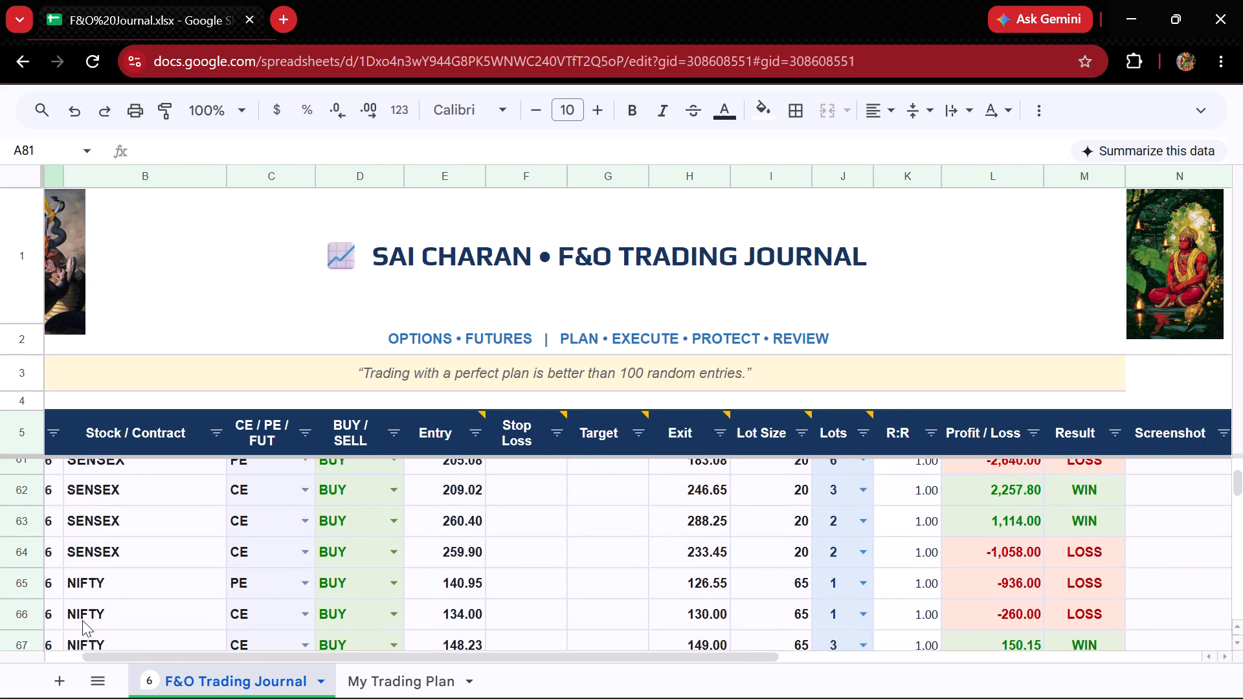
pyautogui.scroll(2, 82, 620)
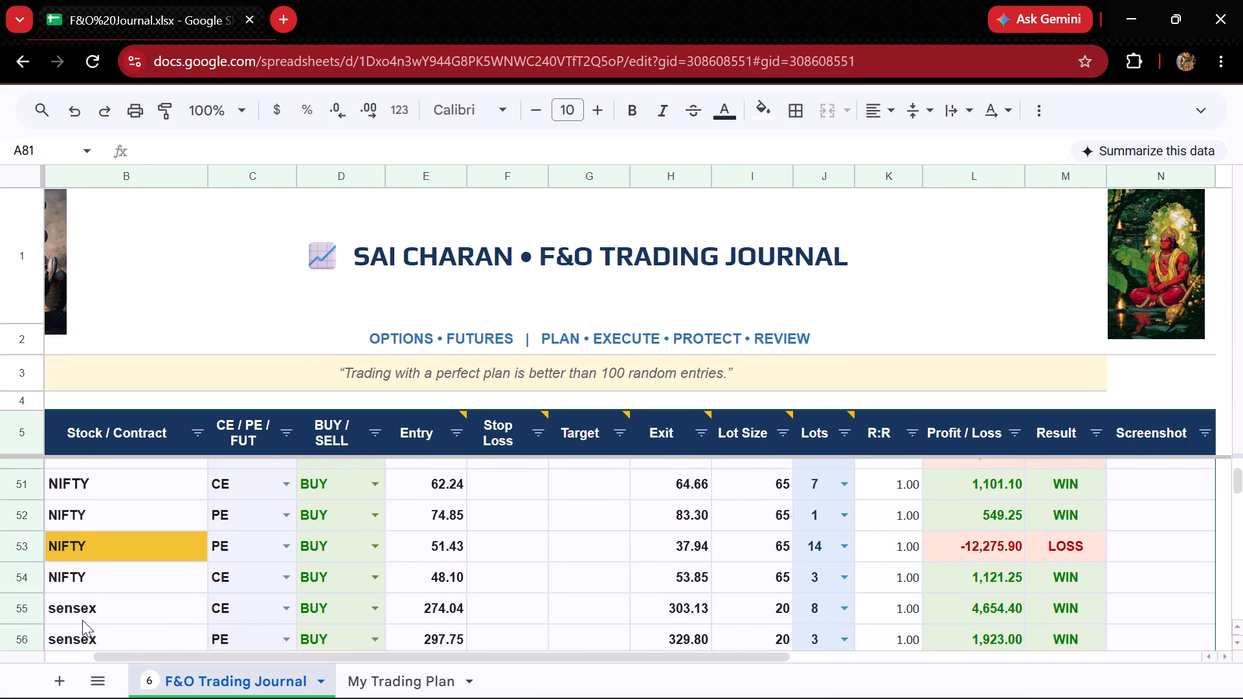
pyautogui.scroll(1, 82, 620)
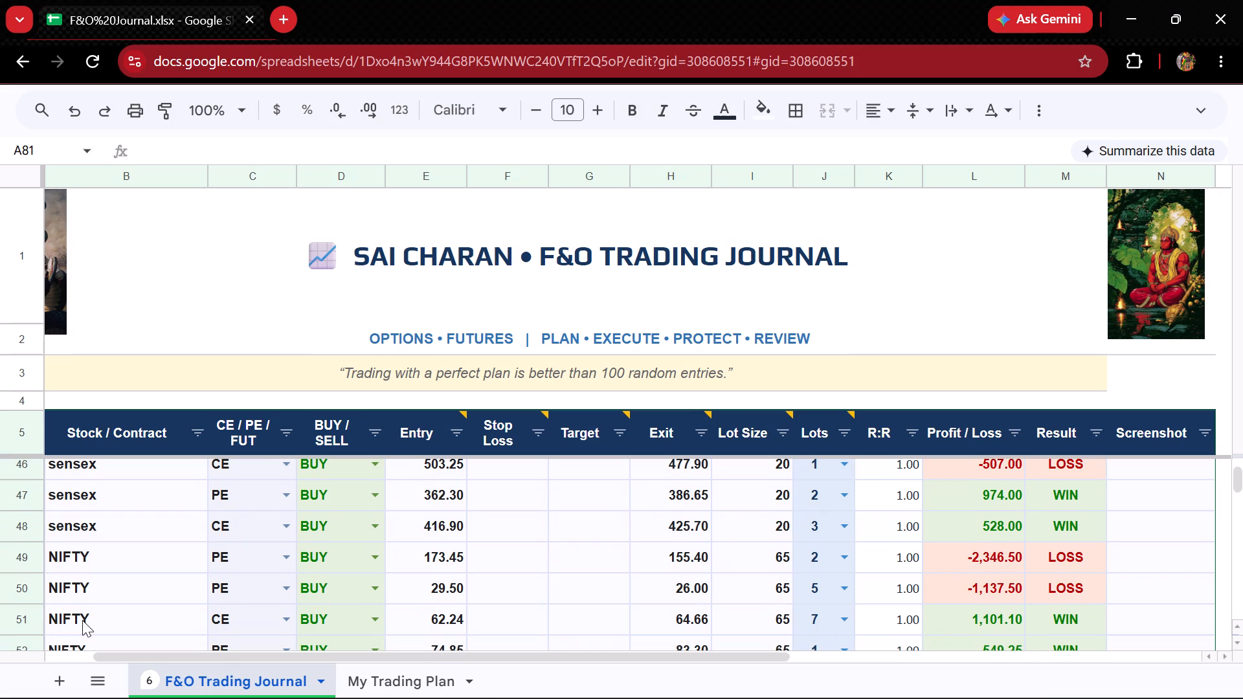
pyautogui.scroll(7, 309, 533)
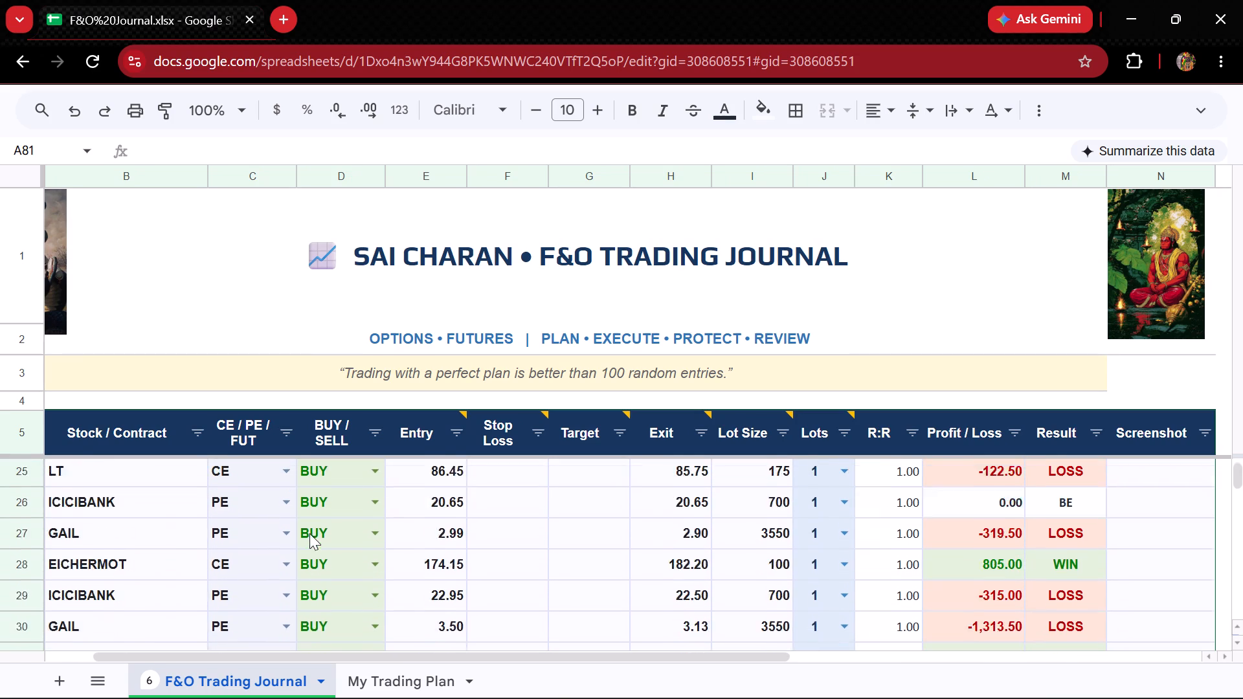
pyautogui.scroll(-2, 309, 533)
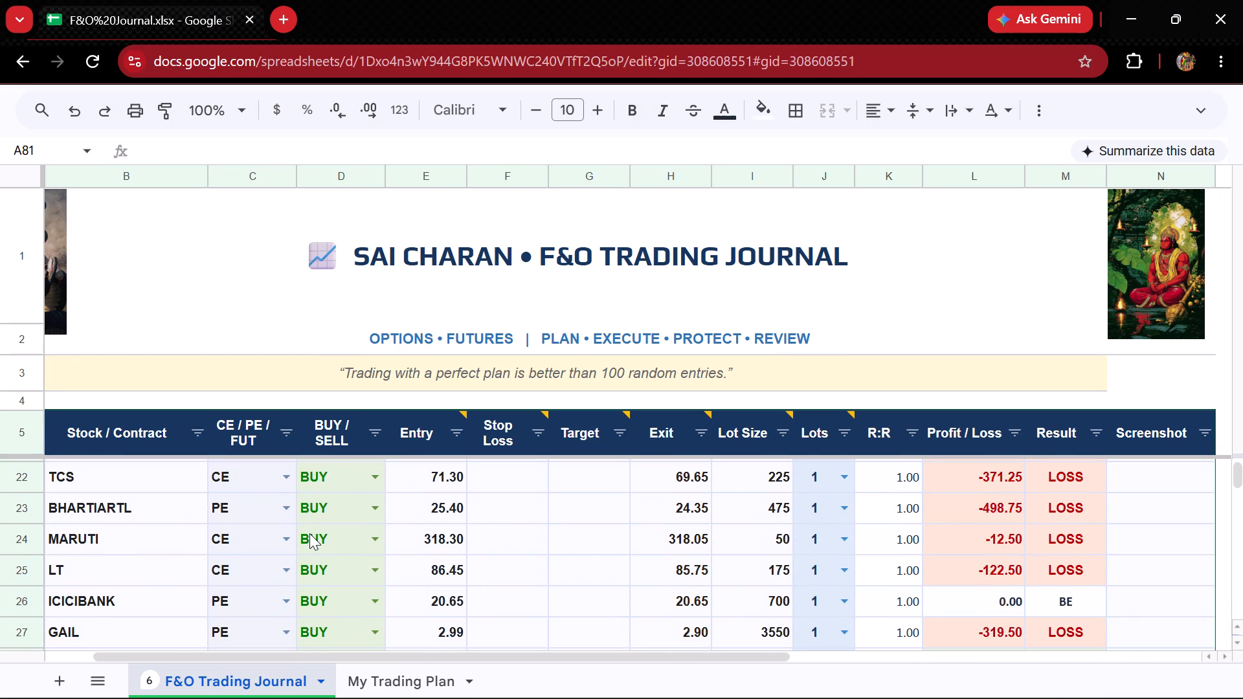
pyautogui.hscroll(2, 309, 533)
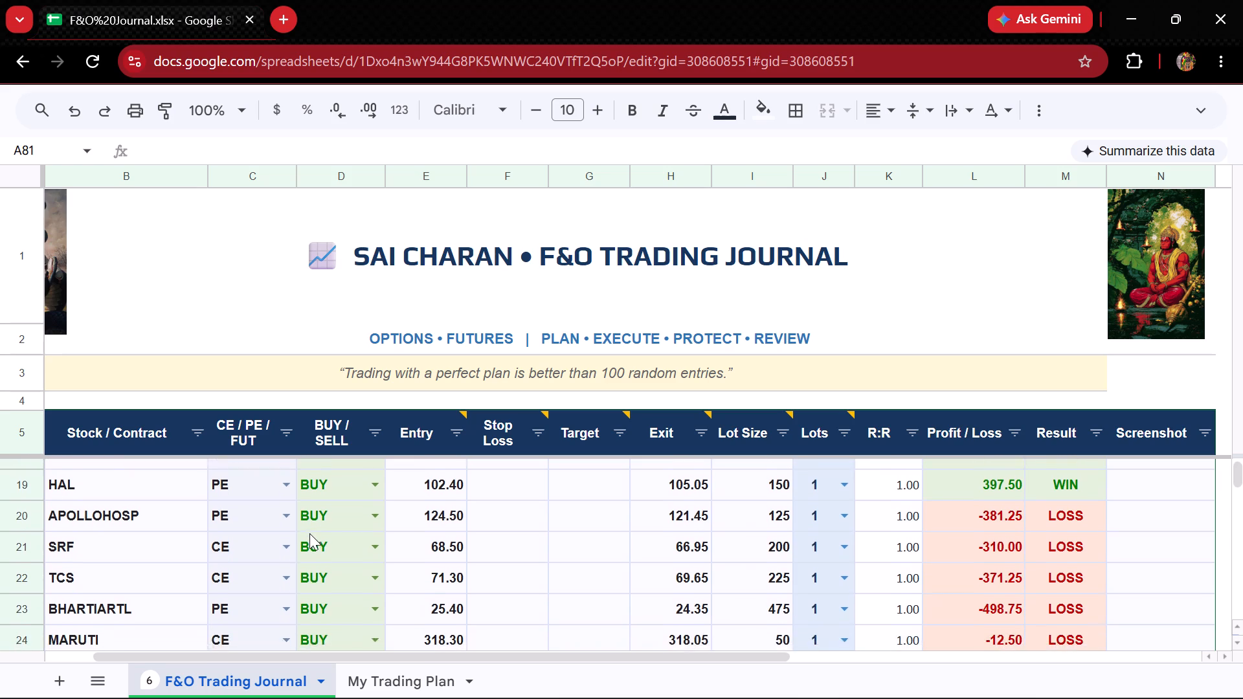
pyautogui.hscroll(2, 309, 533)
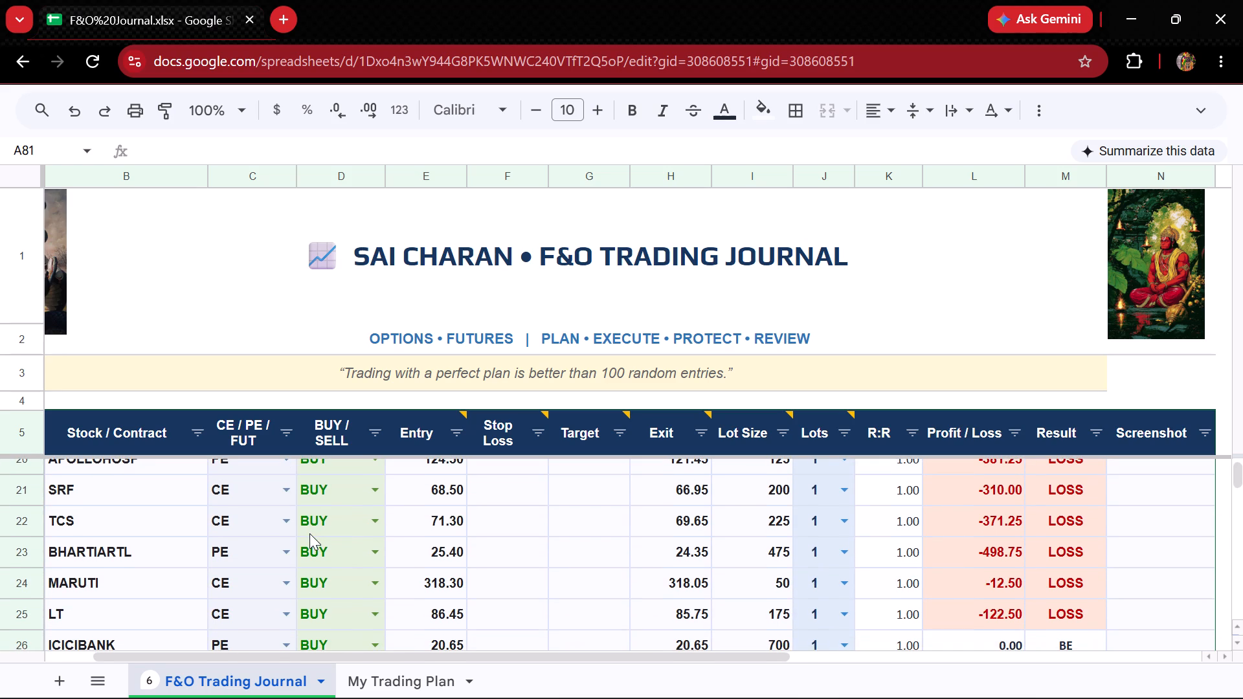
pyautogui.hscroll(3, 309, 533)
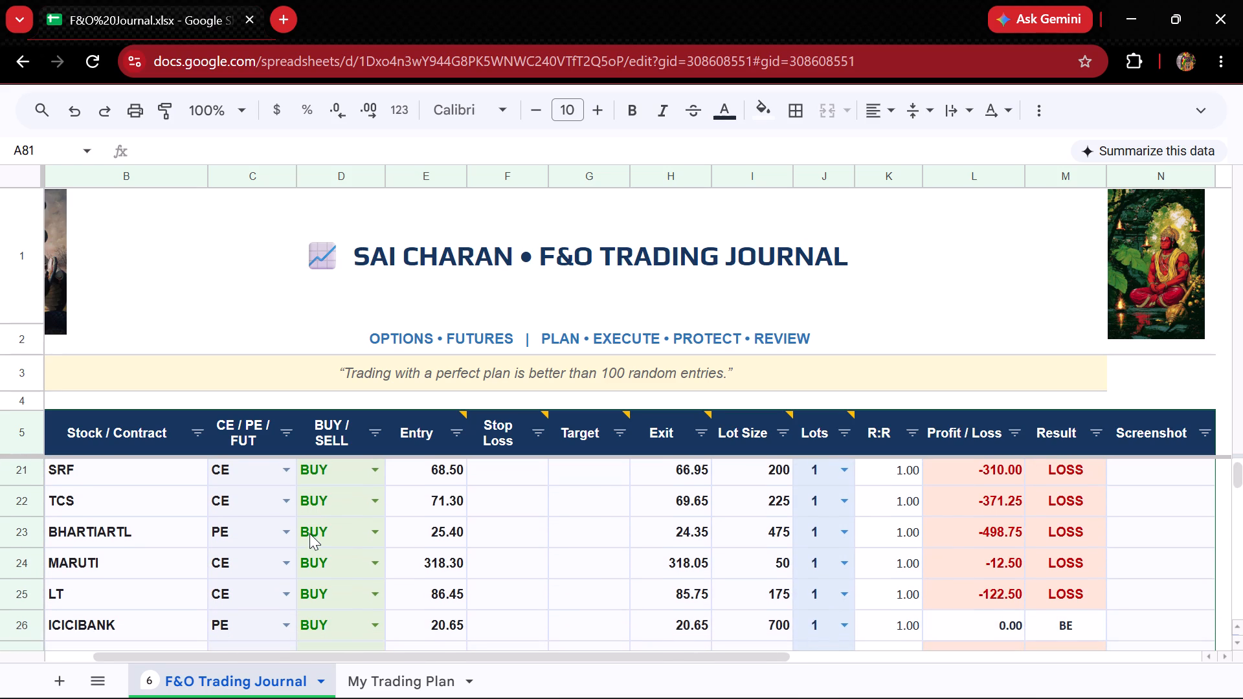
pyautogui.scroll(3, 309, 533)
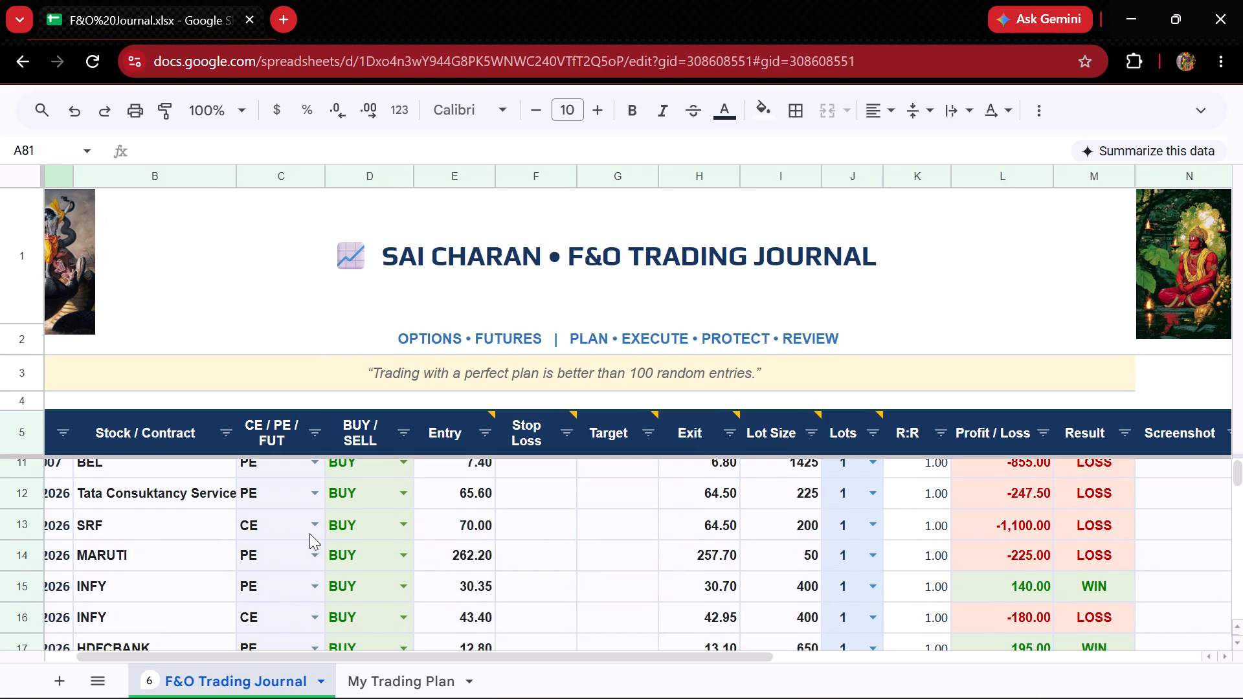
pyautogui.scroll(3, 309, 533)
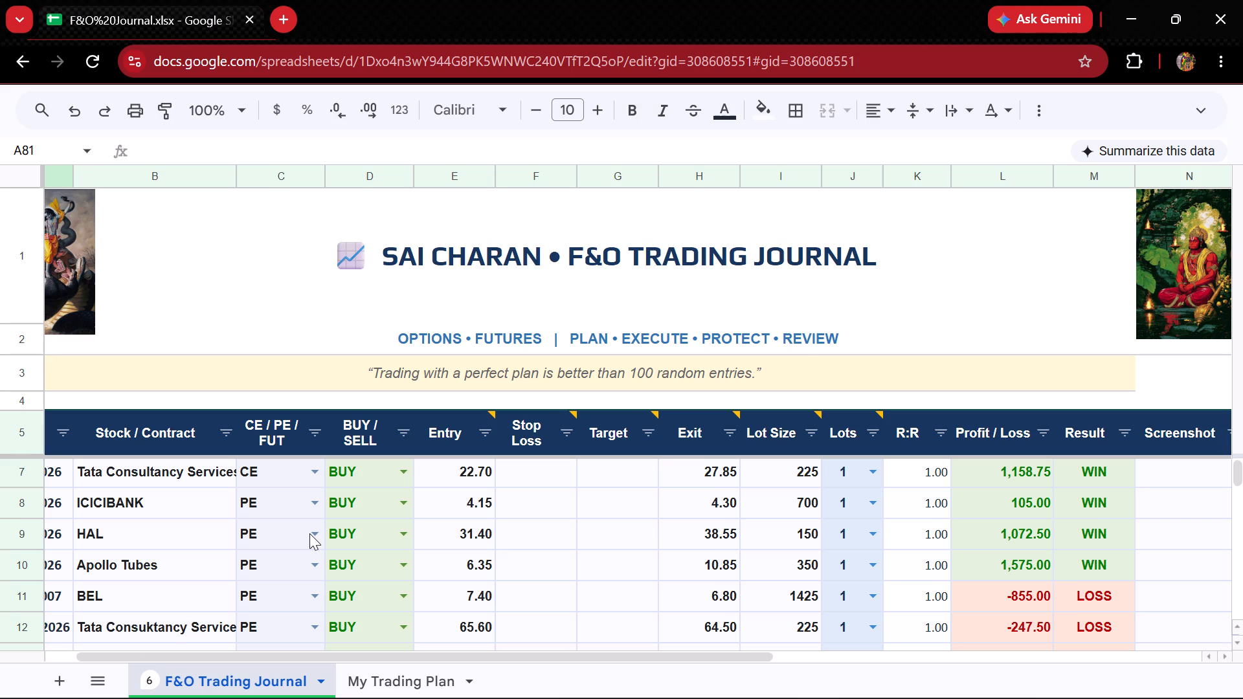
pyautogui.hscroll(1, 309, 533)
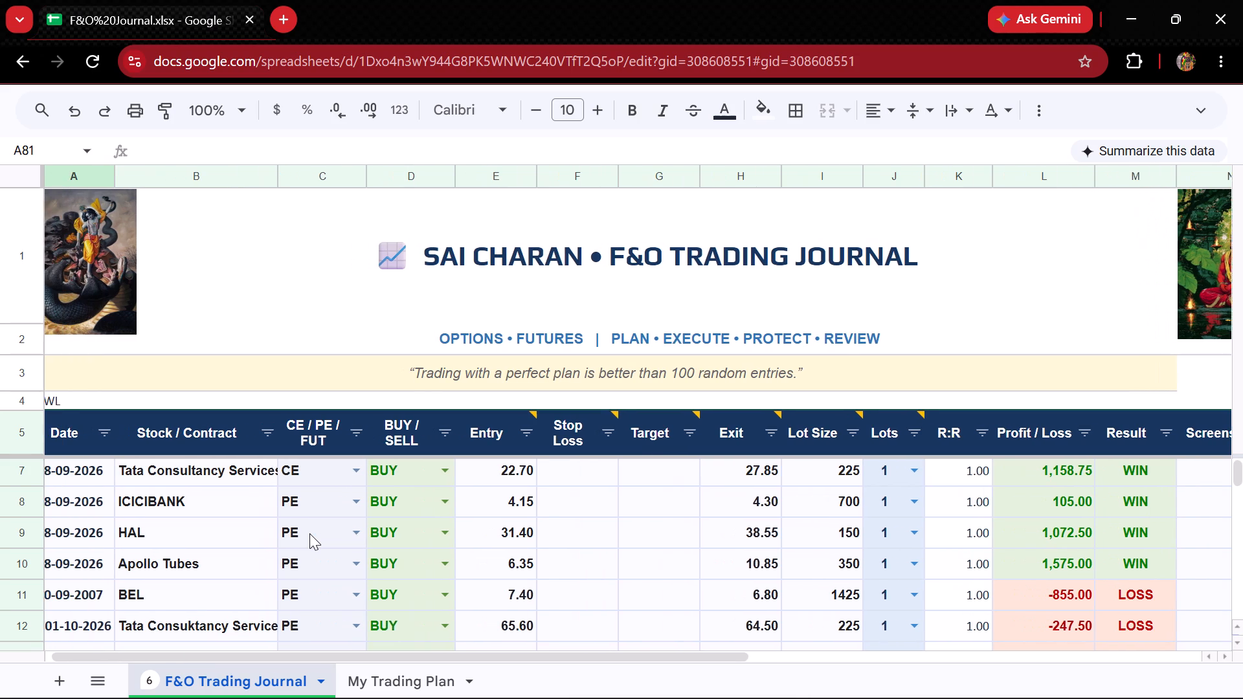
pyautogui.hscroll(3, 309, 533)
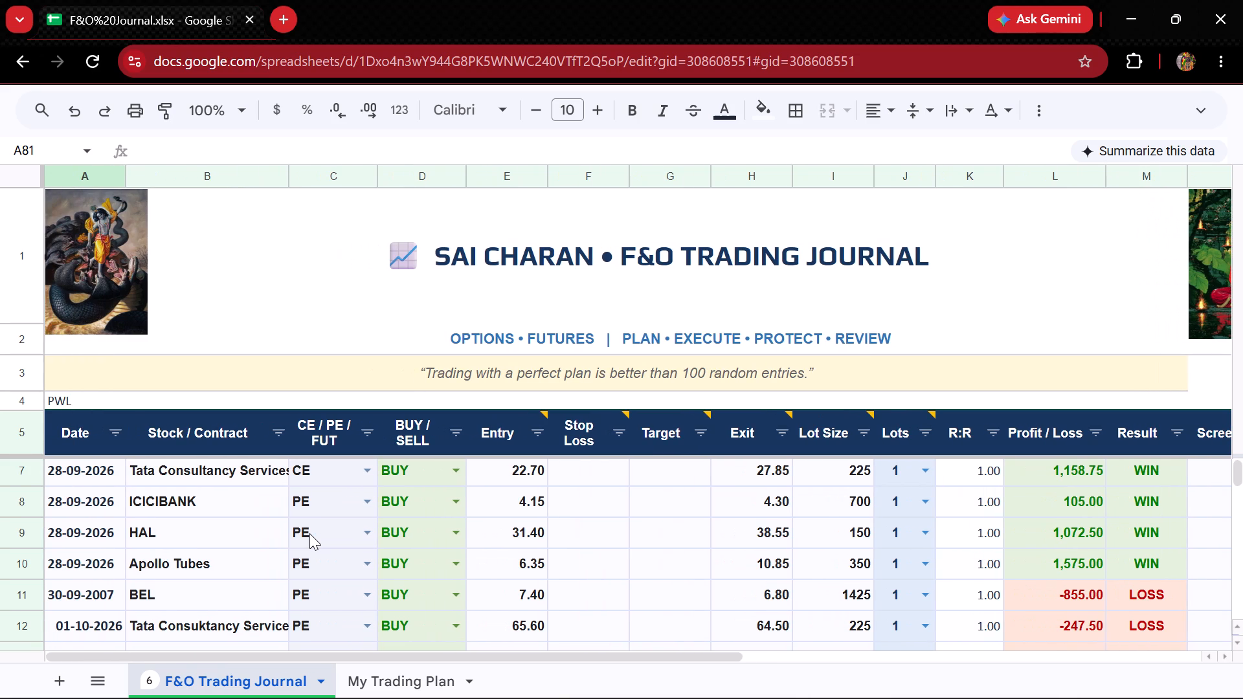
pyautogui.scroll(2, 309, 533)
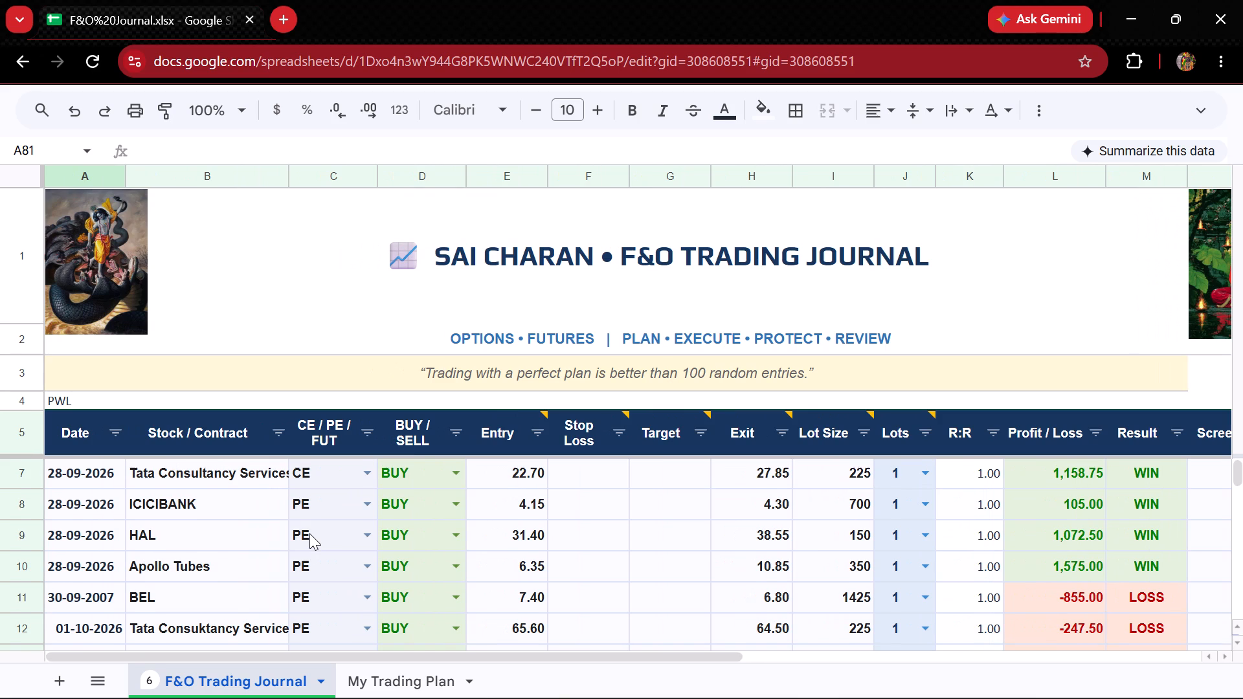
pyautogui.scroll(2, 309, 533)
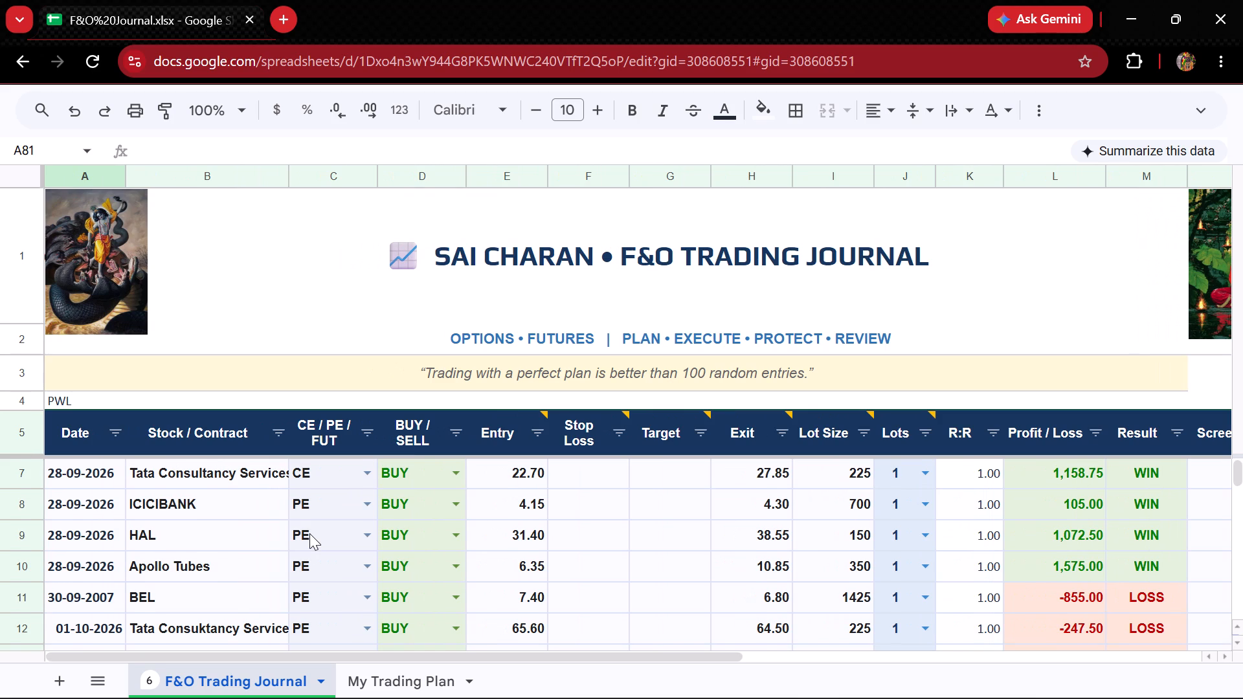
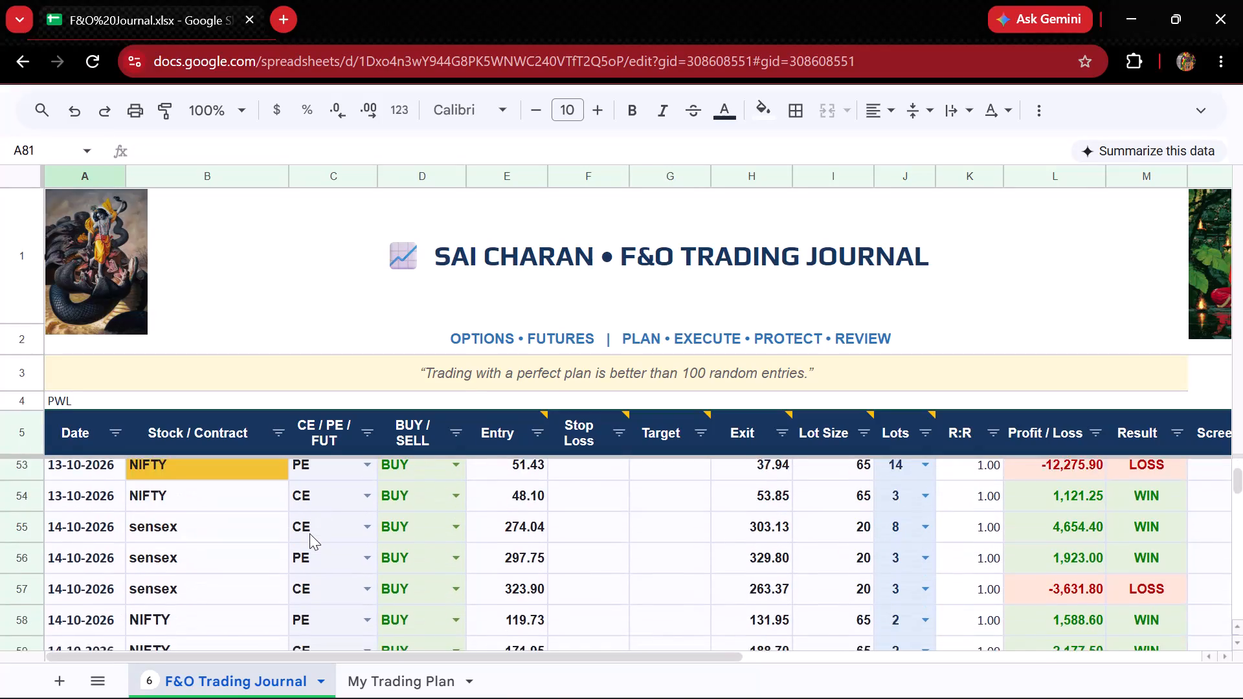
# Fill in the contract details of the first empty 23-10-2026 row (row 78) as HDFCBANK, PE, BUY.
pyautogui.scroll(-1, 309, 533)
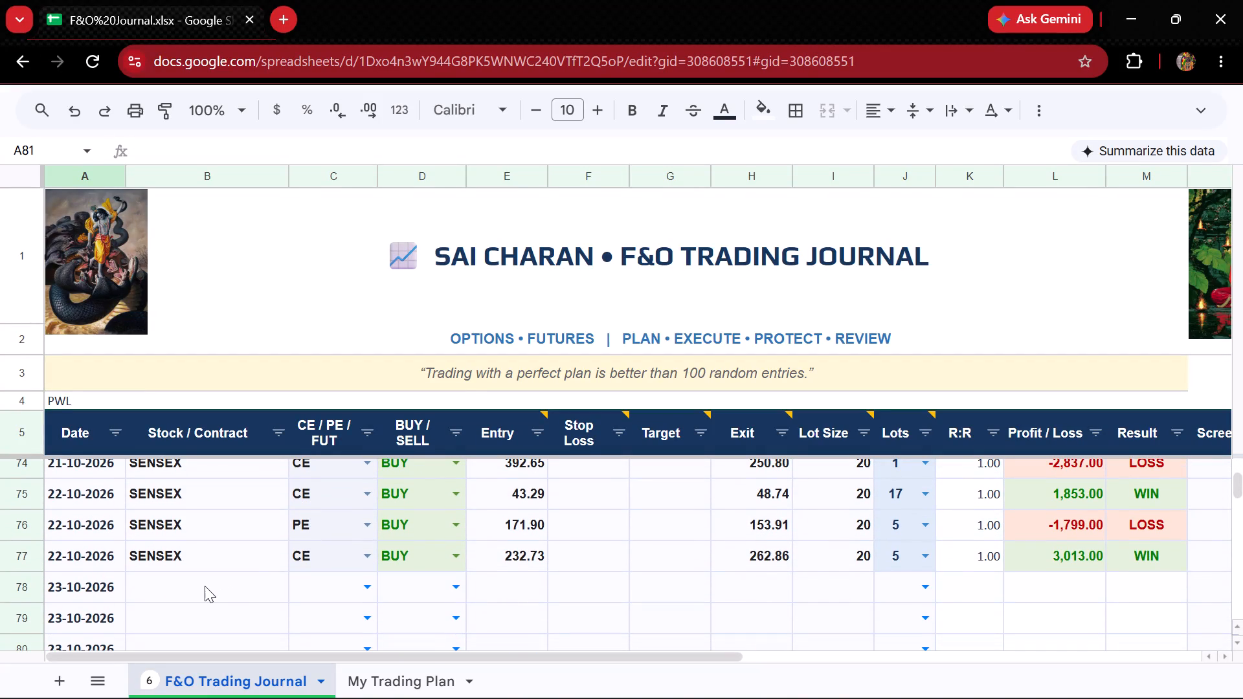
pyautogui.click(205, 586)
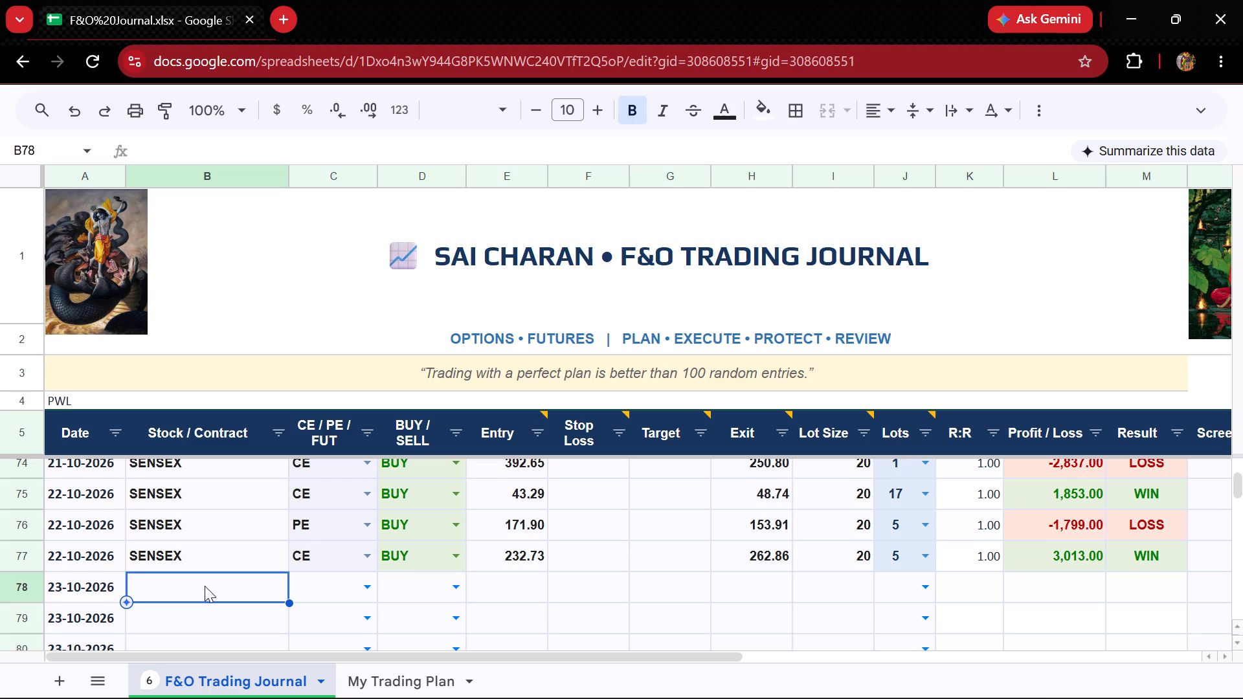
pyautogui.press('h')
pyautogui.press('BackSpace')
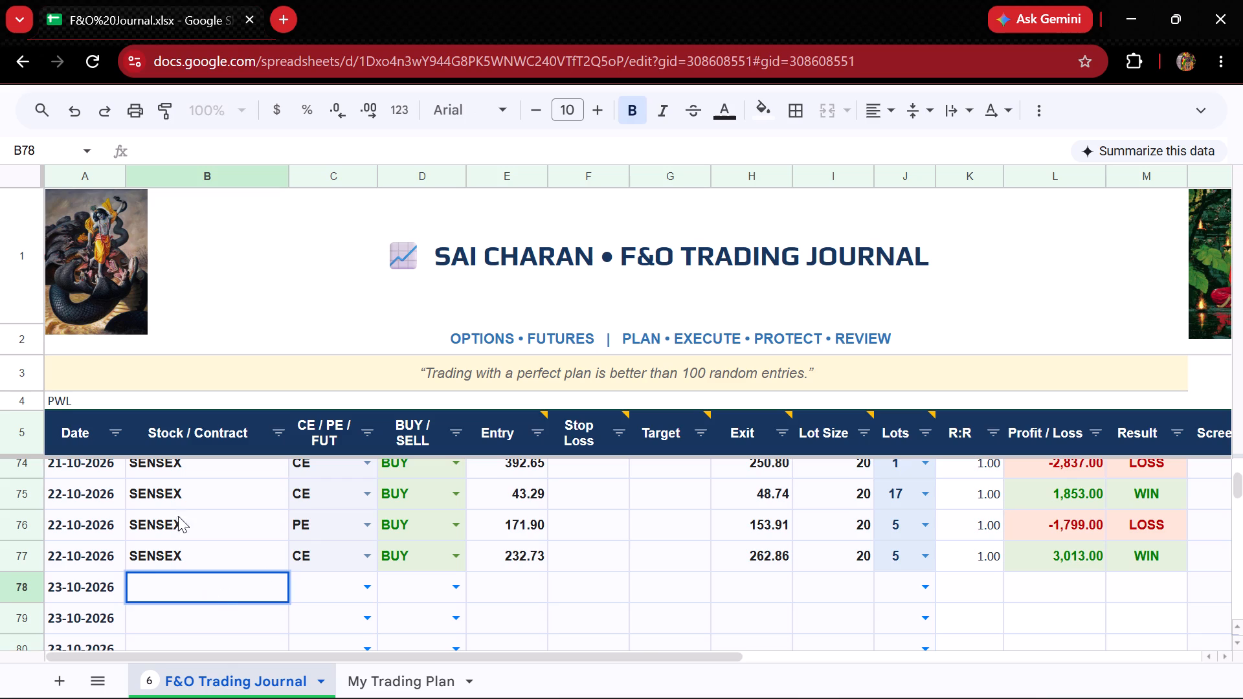
pyautogui.press('h')
pyautogui.write('DFC')
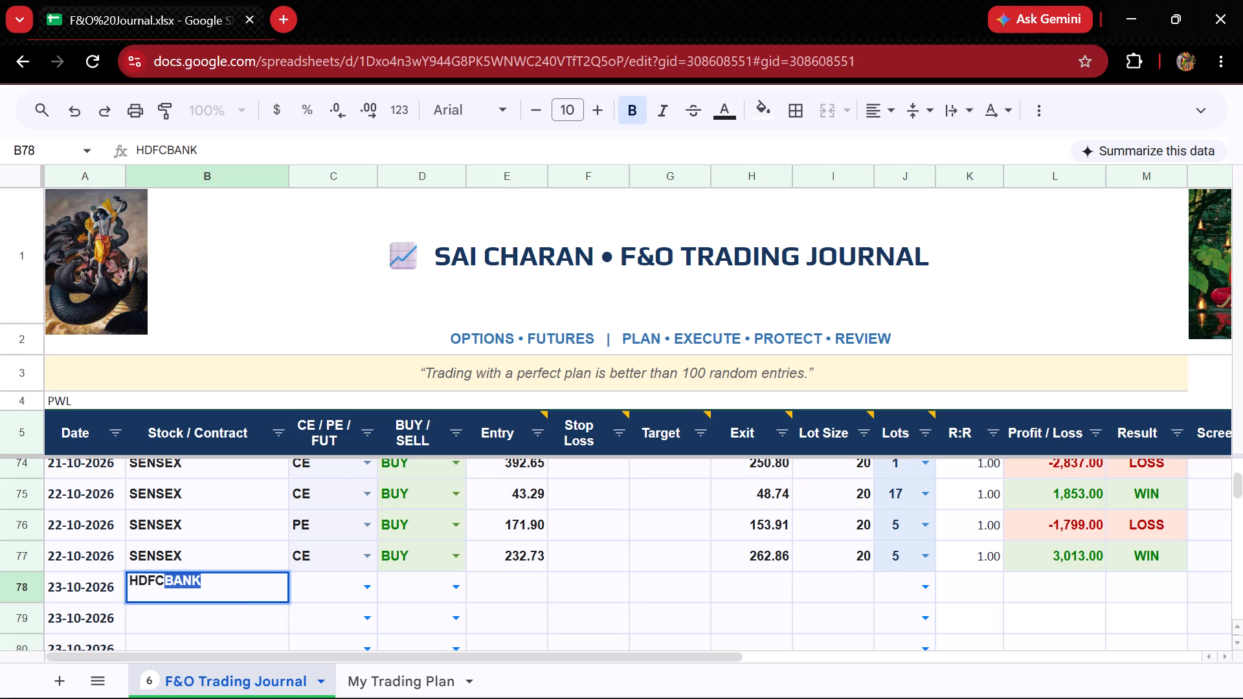
pyautogui.click(135, 567)
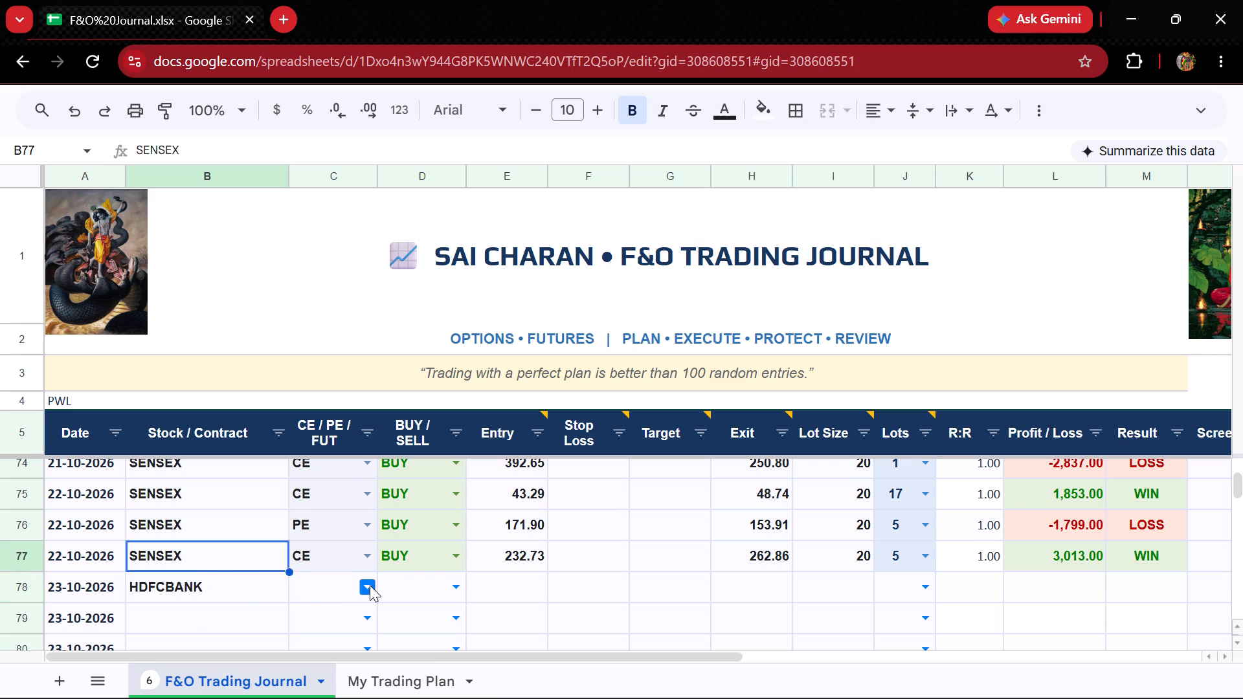
pyautogui.click(370, 585)
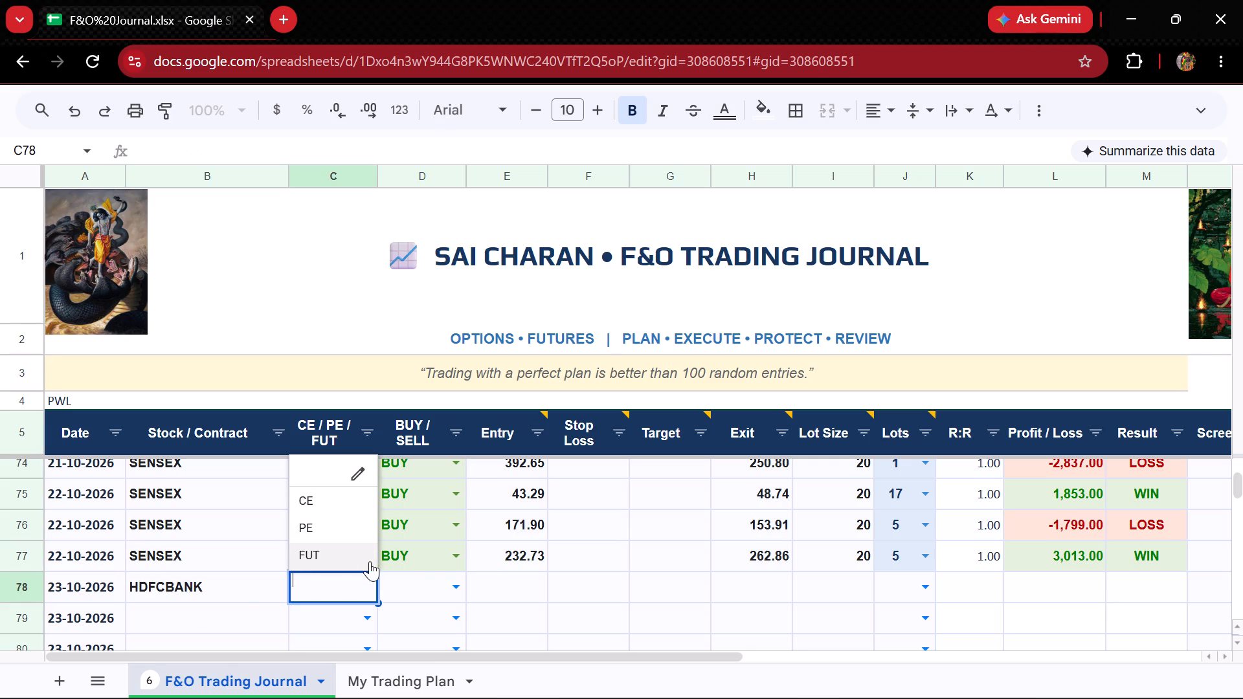
pyautogui.click(327, 539)
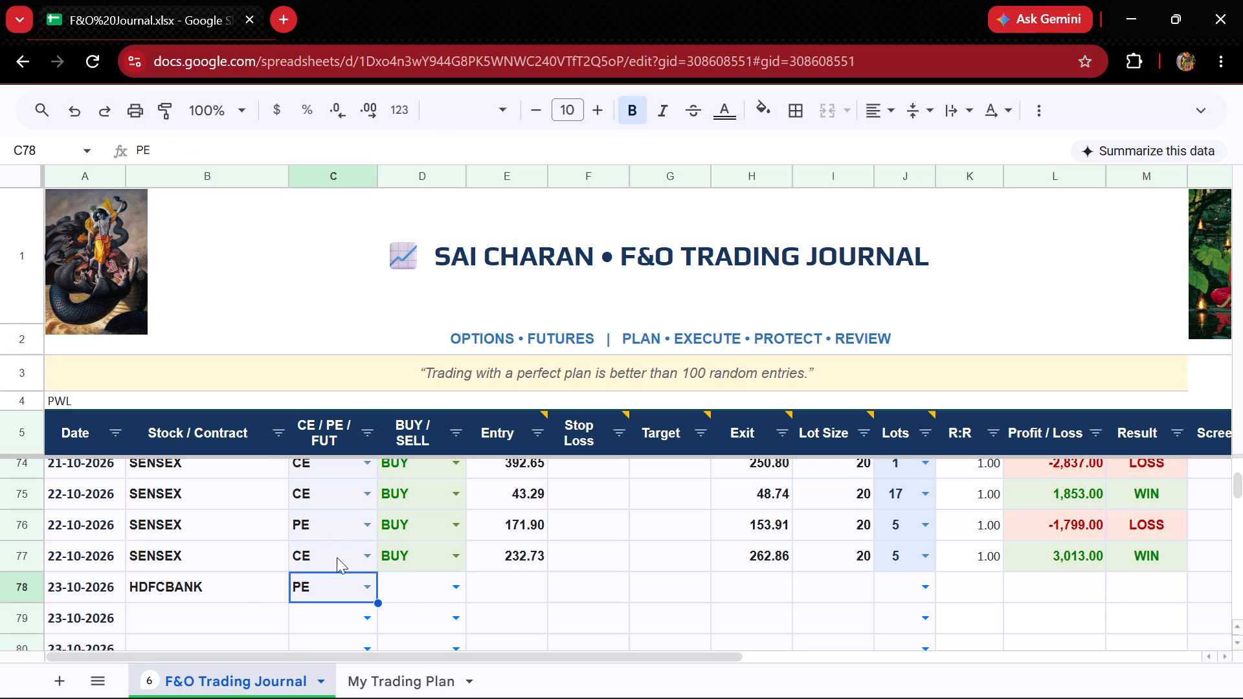
pyautogui.click(452, 586)
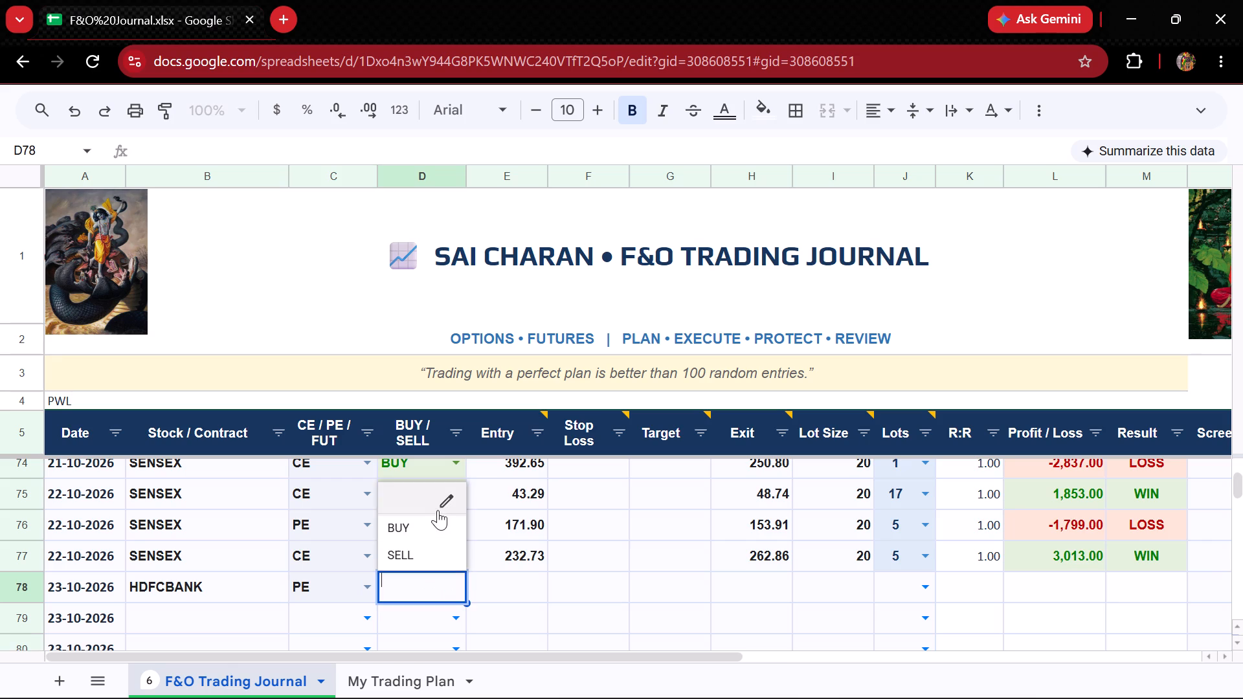
pyautogui.click(431, 527)
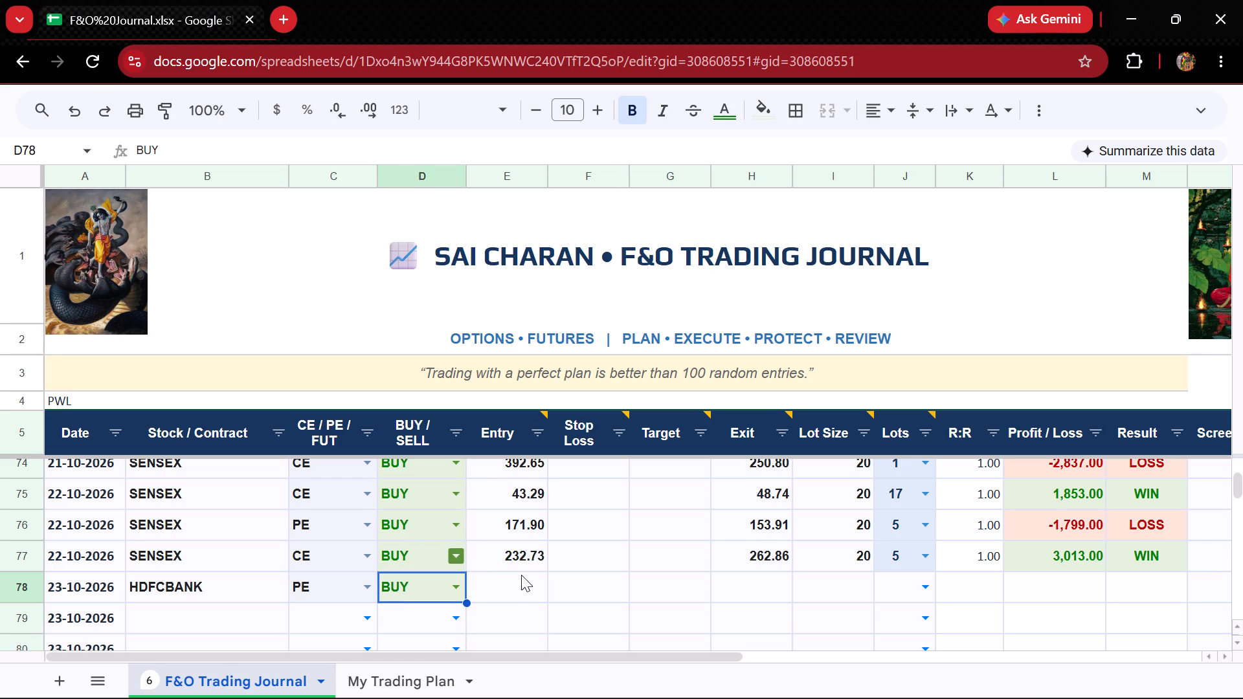
# Enter an Entry price of 1.95 and an Exit price of 1.40 for the HDFCBANK trade in row 78.
pyautogui.click(521, 575)
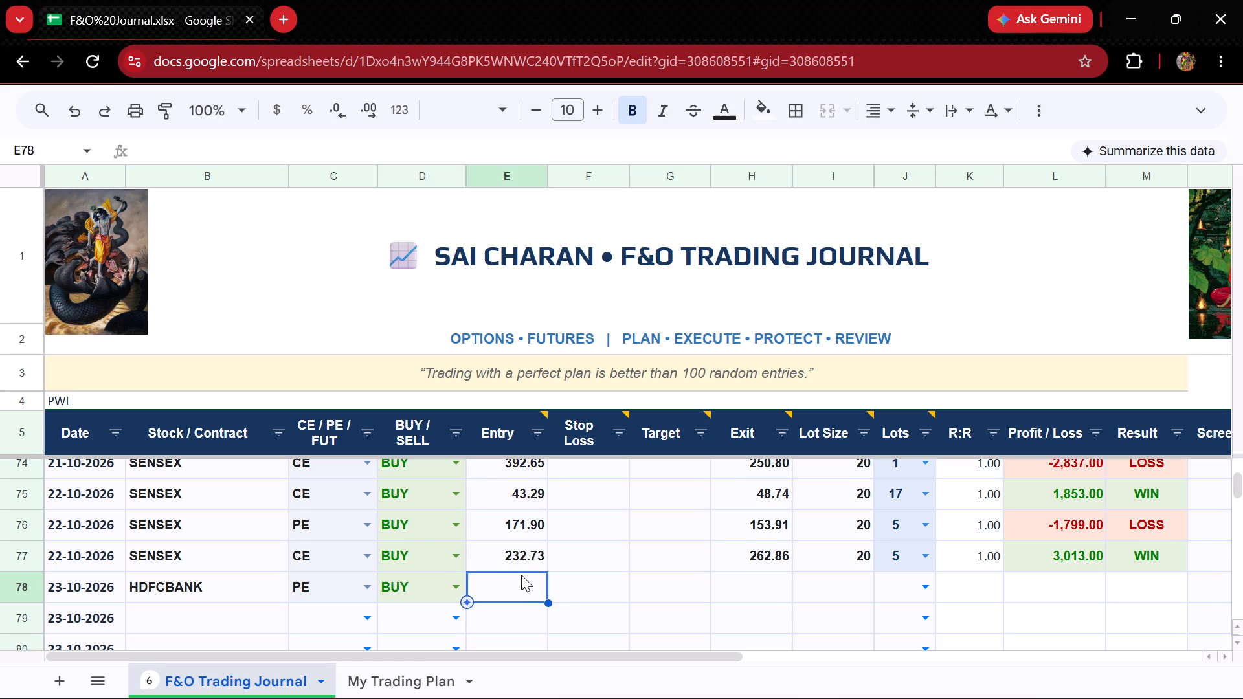
pyautogui.write('1.9')
pyautogui.press('5')
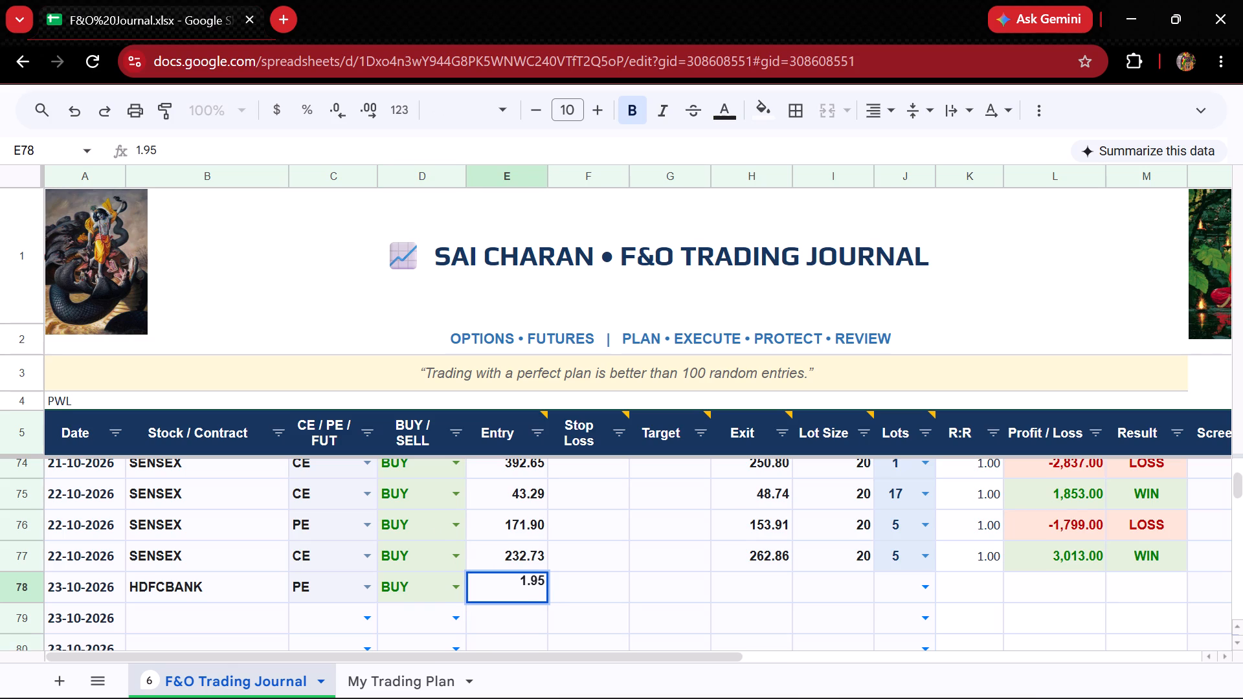
pyautogui.click(752, 576)
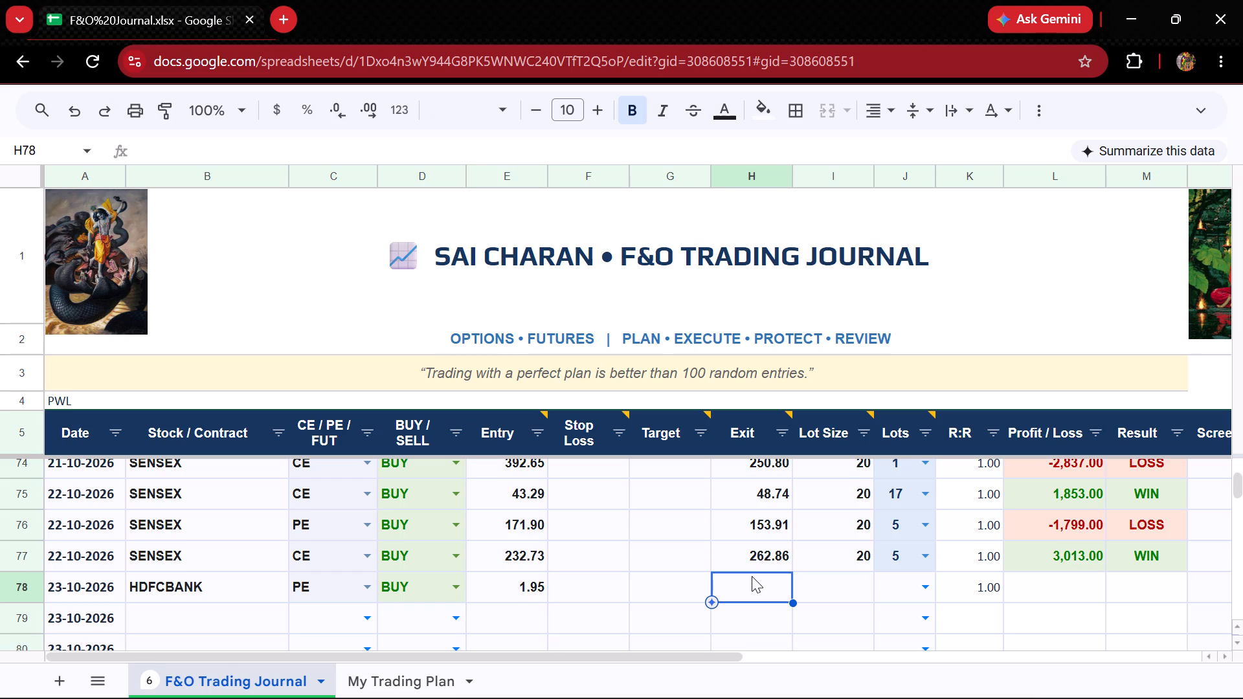
pyautogui.write('1.')
pyautogui.press('4')
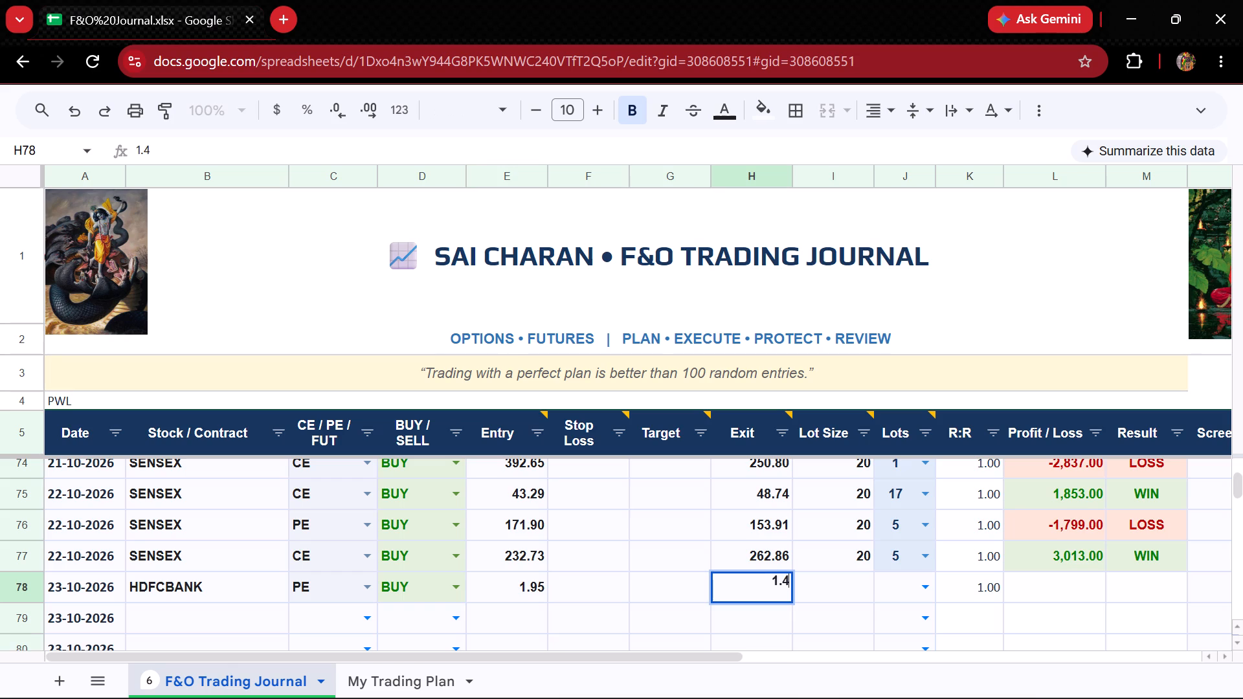
pyautogui.press('0')
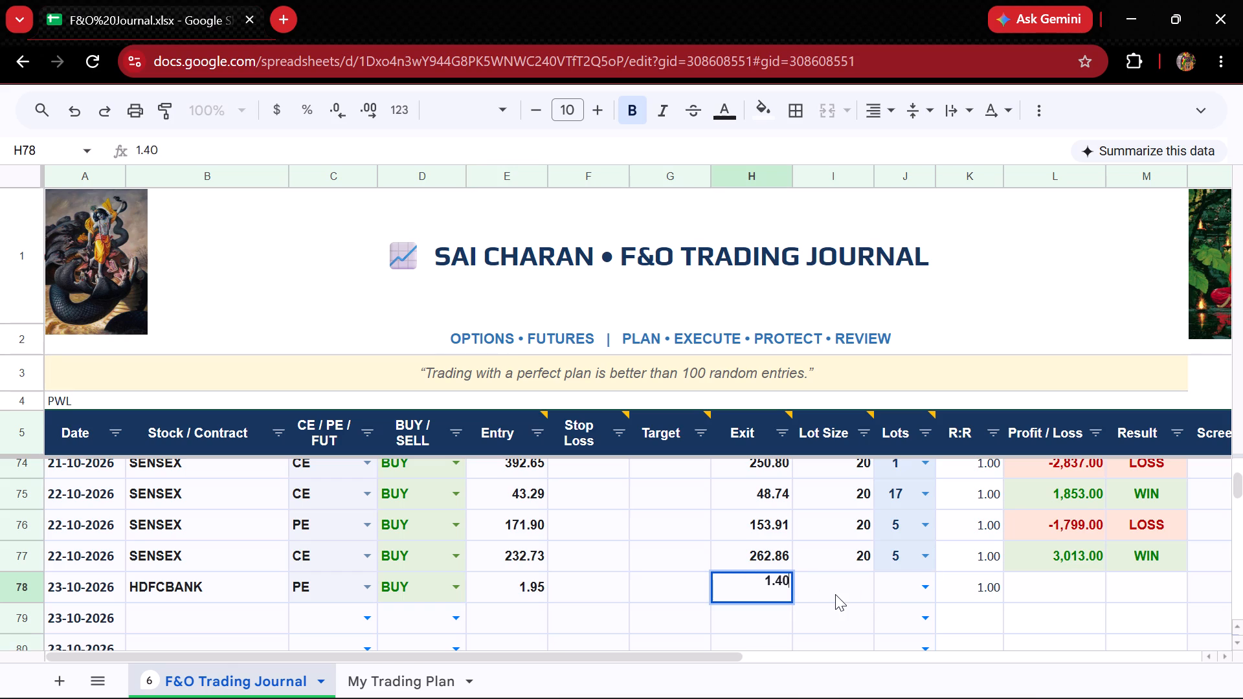
pyautogui.click(835, 594)
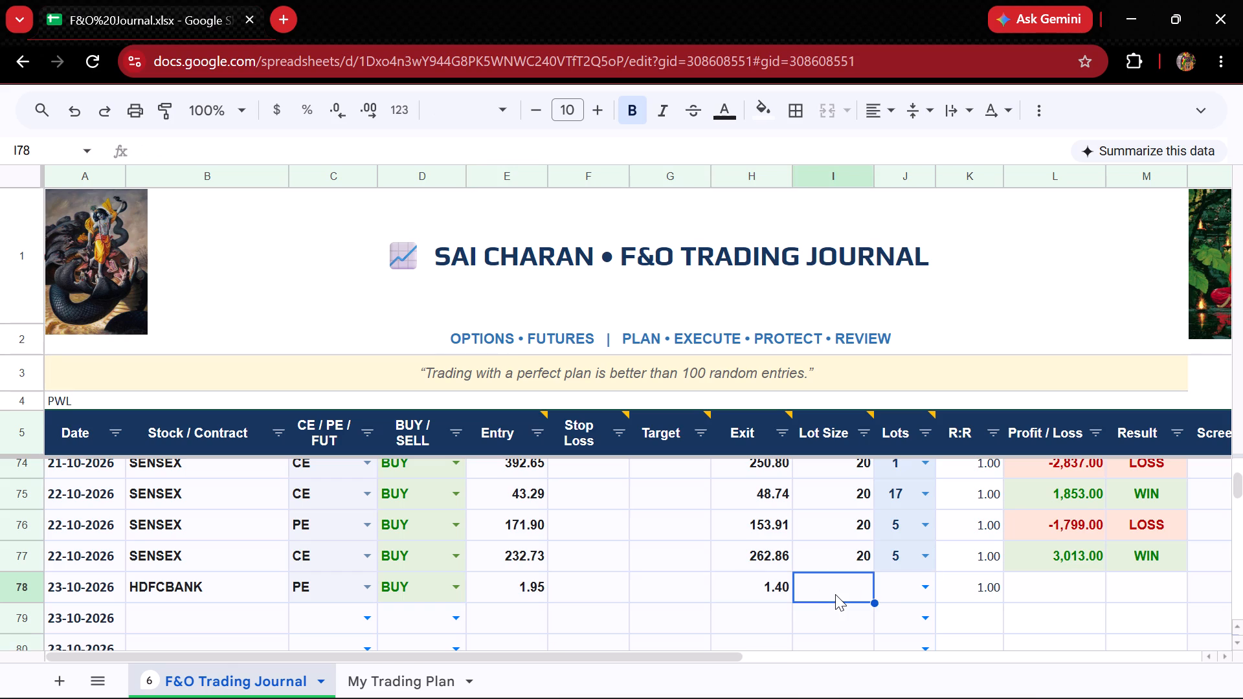
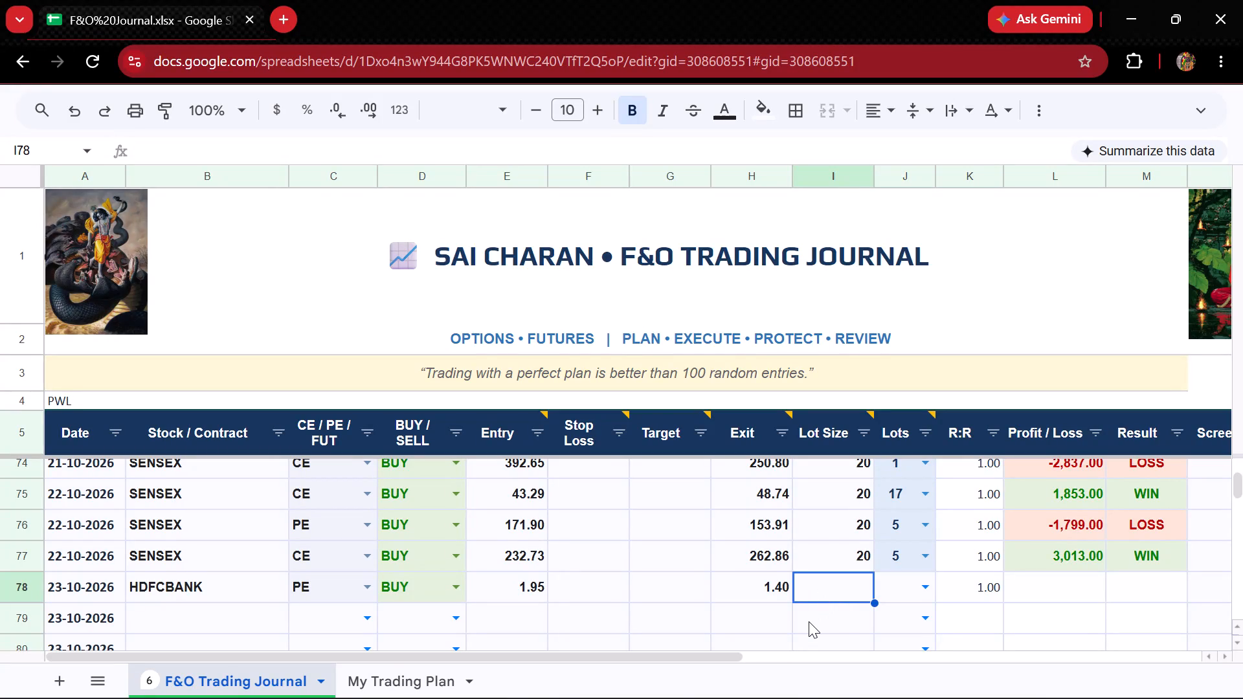
# Enter a Lot Size of 650 and choose 5 Lots for the HDFCBANK trade in row 78.
pyautogui.click(840, 577)
pyautogui.write('650')
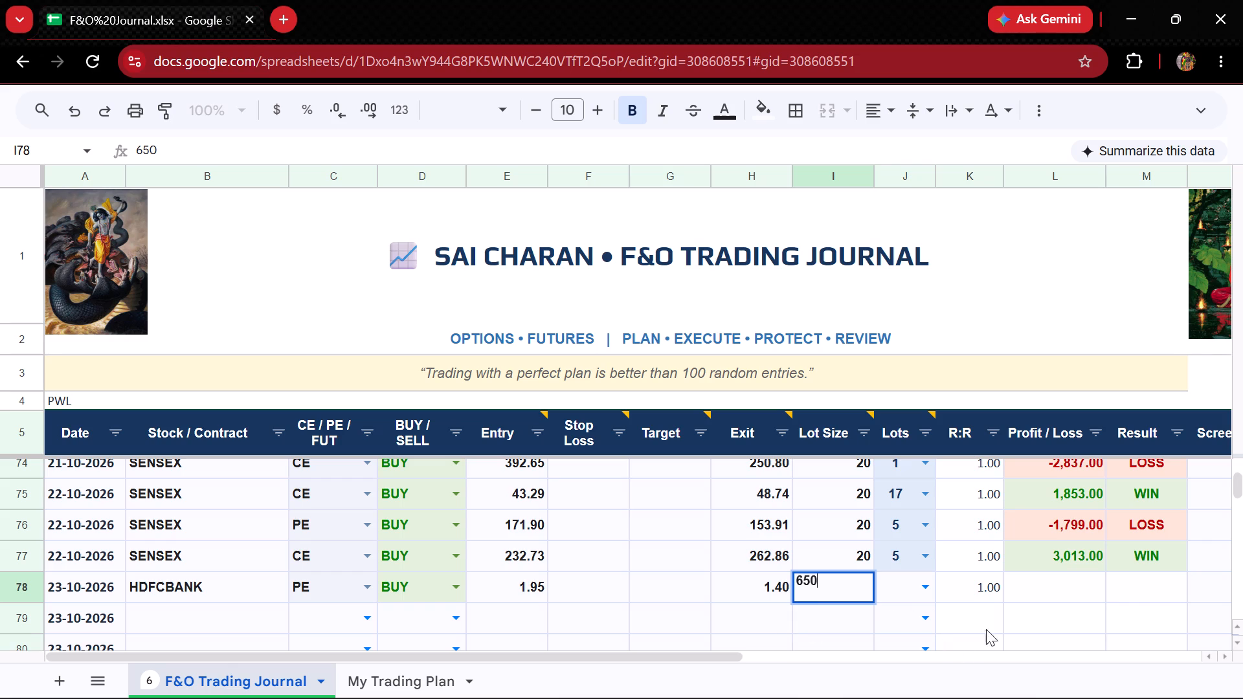
pyautogui.click(924, 588)
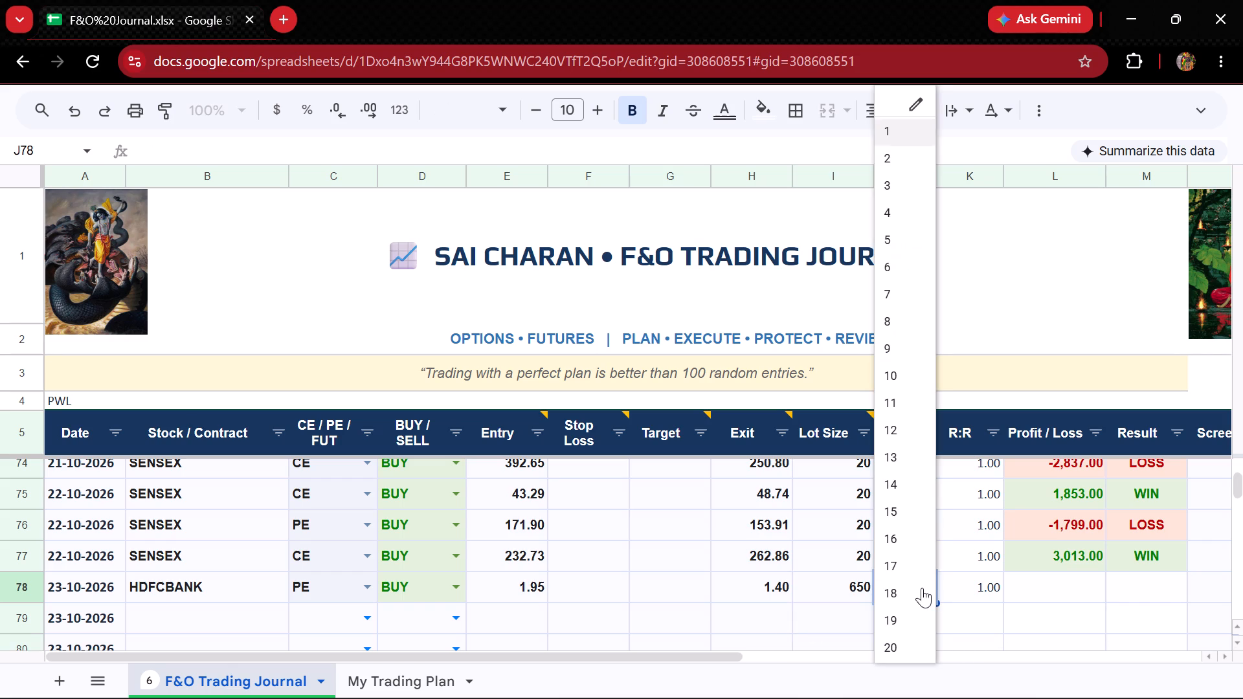
pyautogui.click(893, 236)
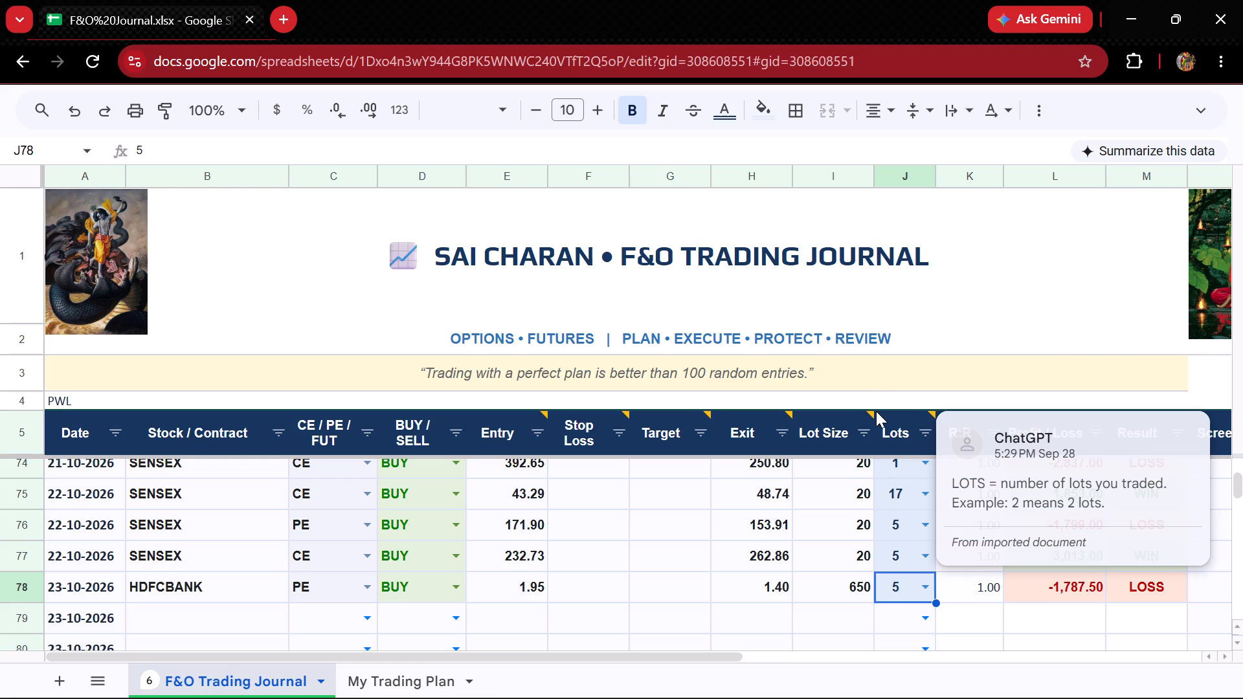
# Change the Lots value of the HDFCBANK trade in row 78 to 4.
pyautogui.click(919, 590)
pyautogui.click(919, 223)
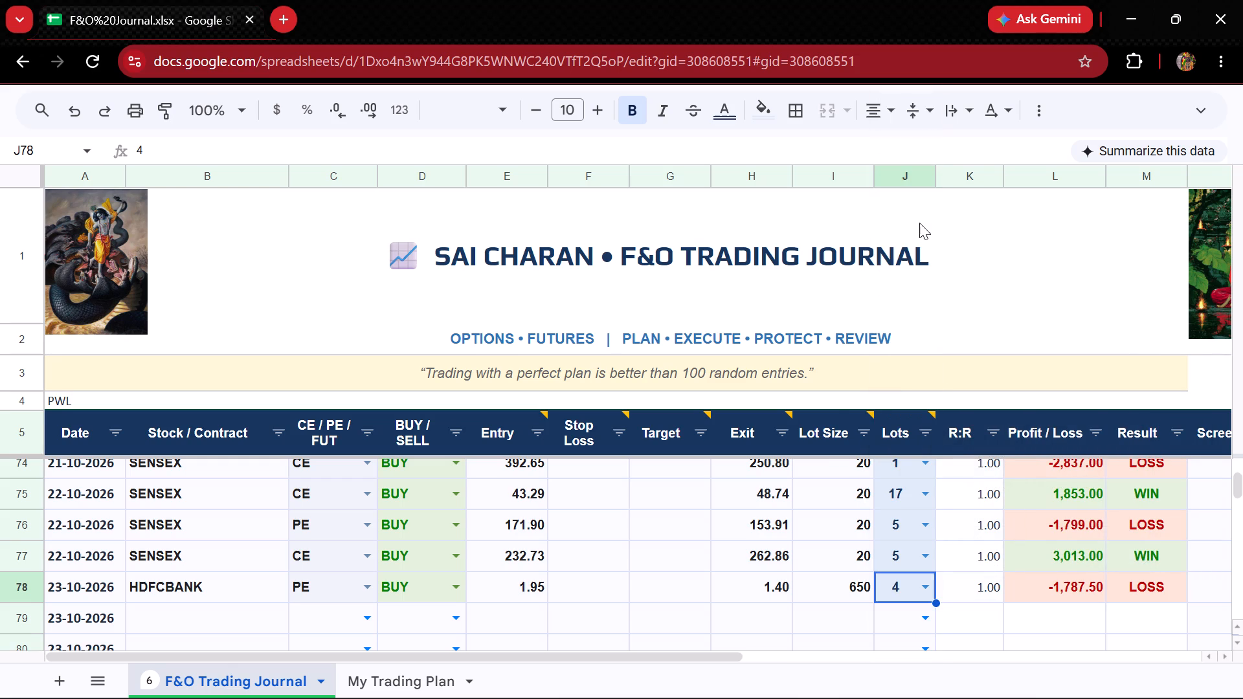
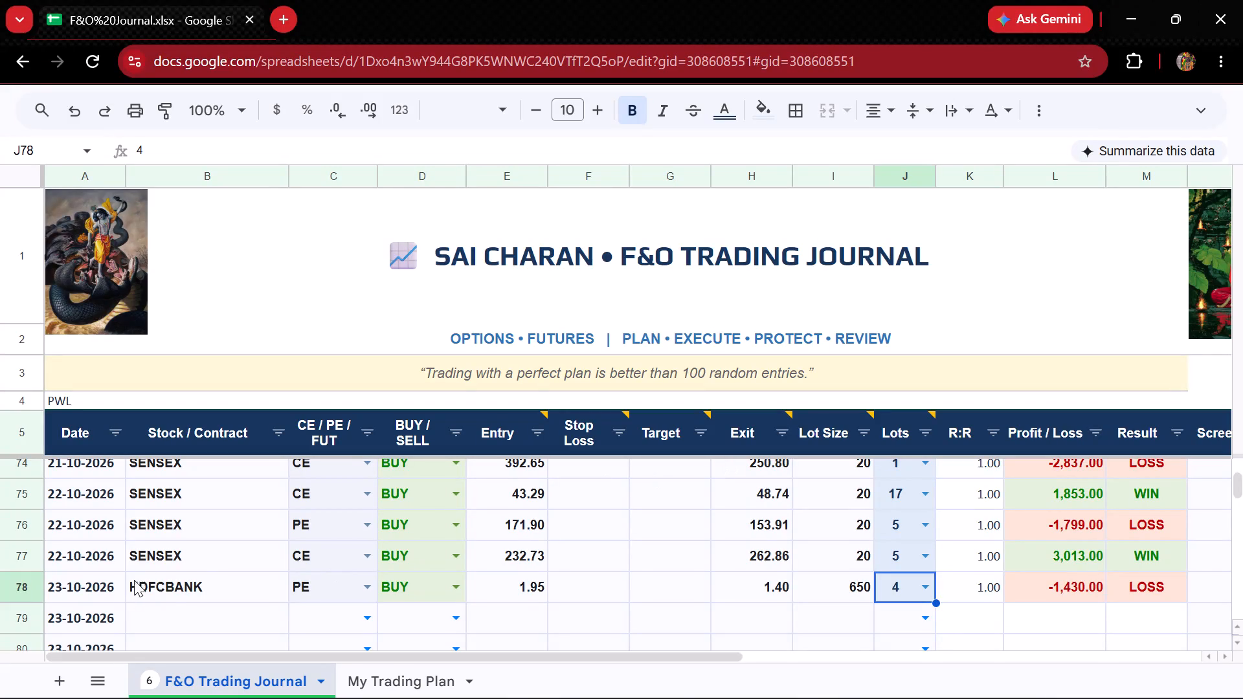
# Enter HDFCBANK as the contract in row 79 and set its type to CE and side to BUY.
pyautogui.click(175, 609)
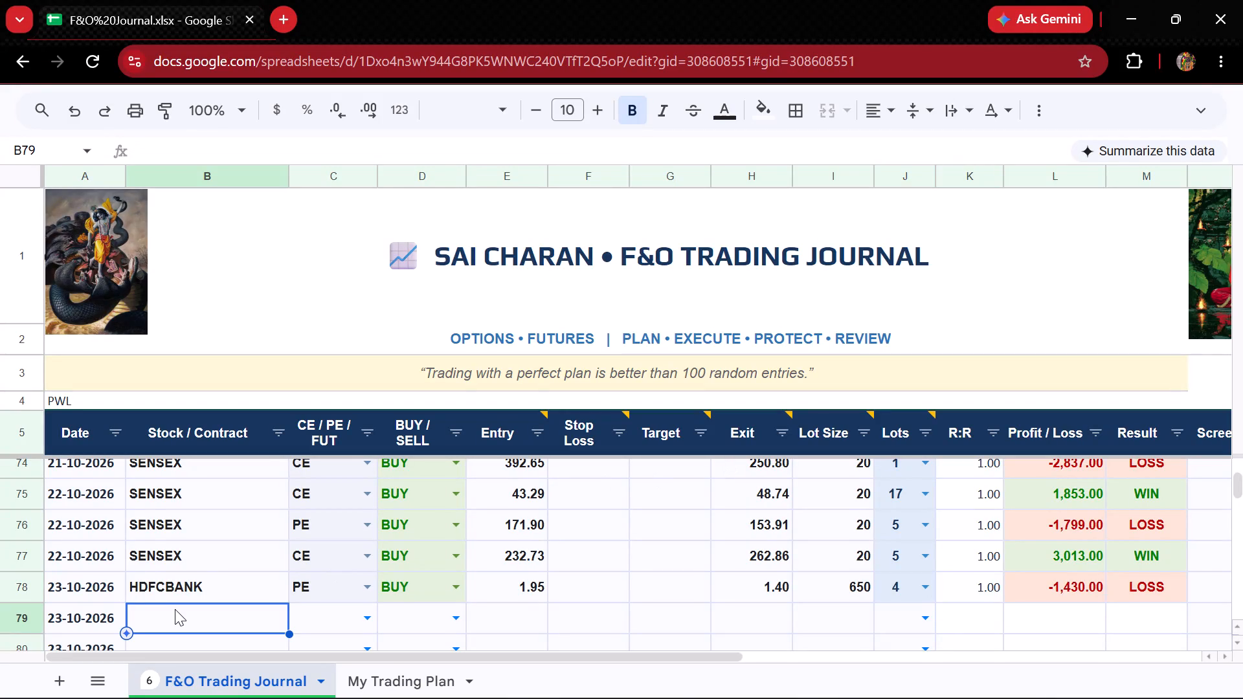
pyautogui.press('h')
pyautogui.write('DF')
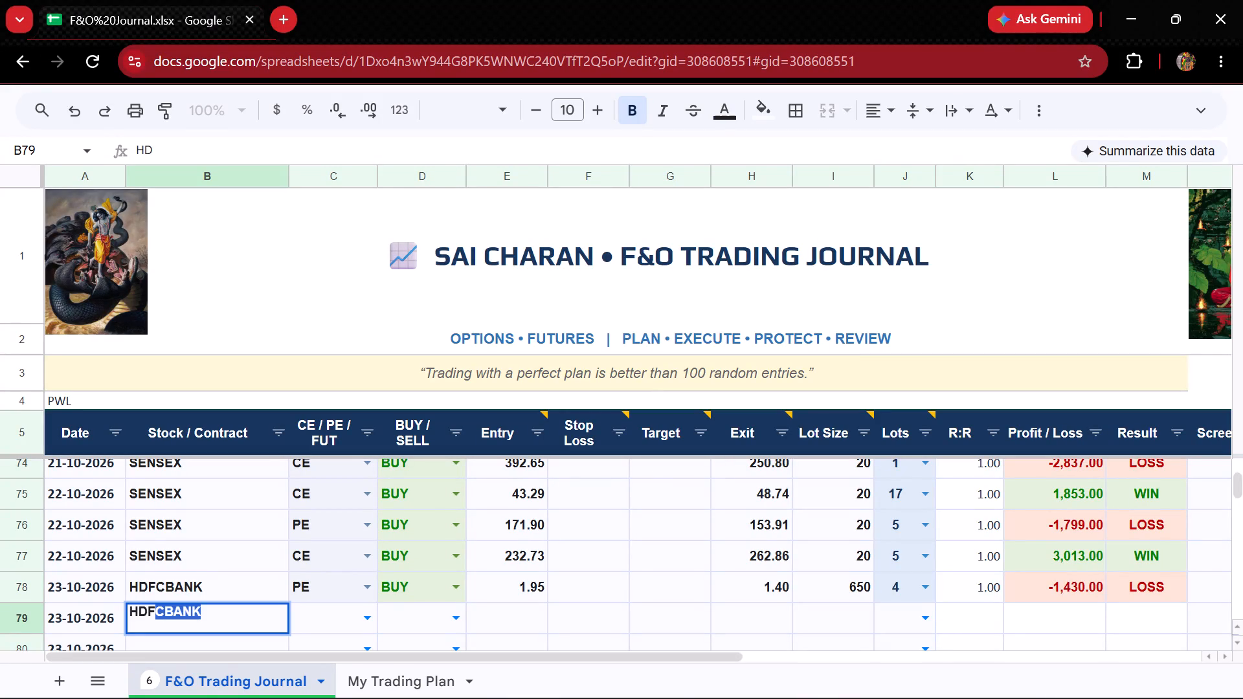
pyautogui.click(243, 604)
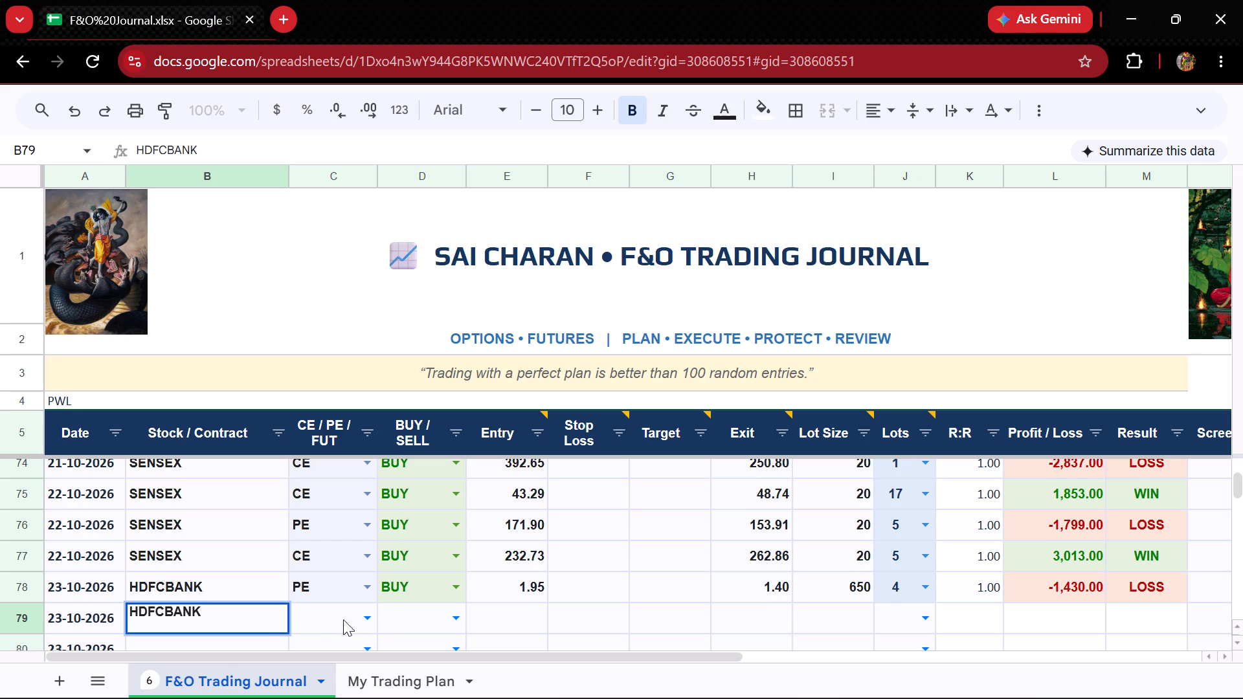
pyautogui.click(367, 622)
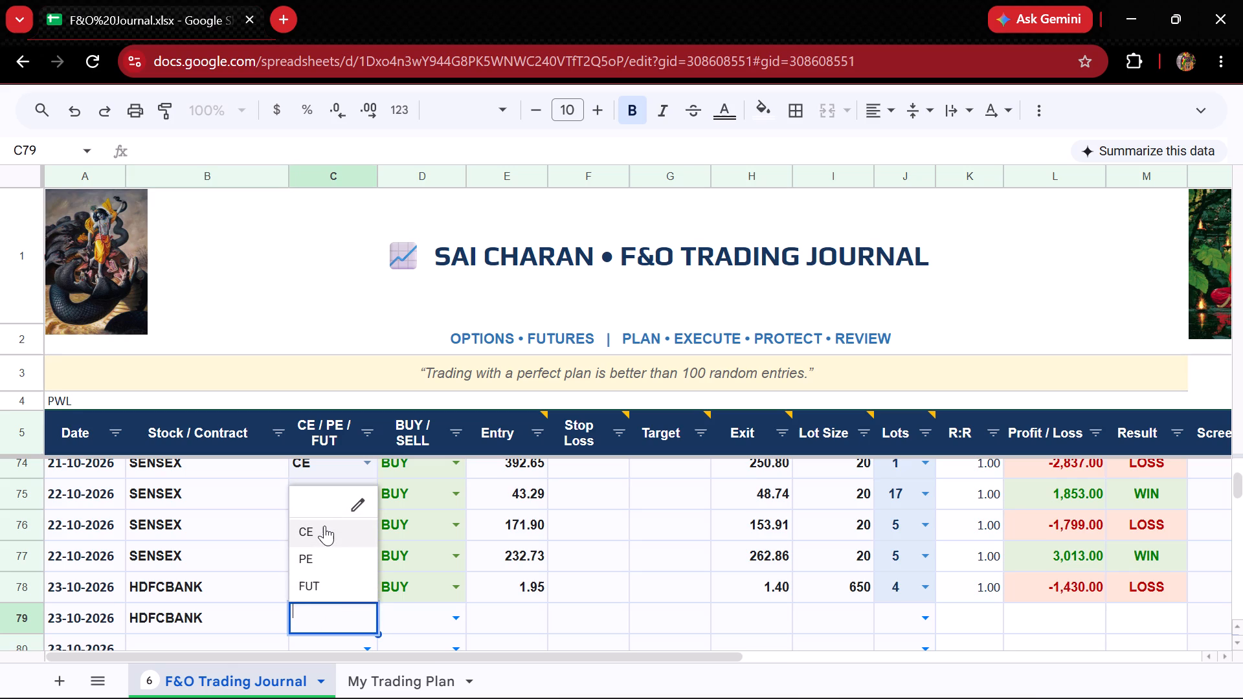
pyautogui.click(324, 526)
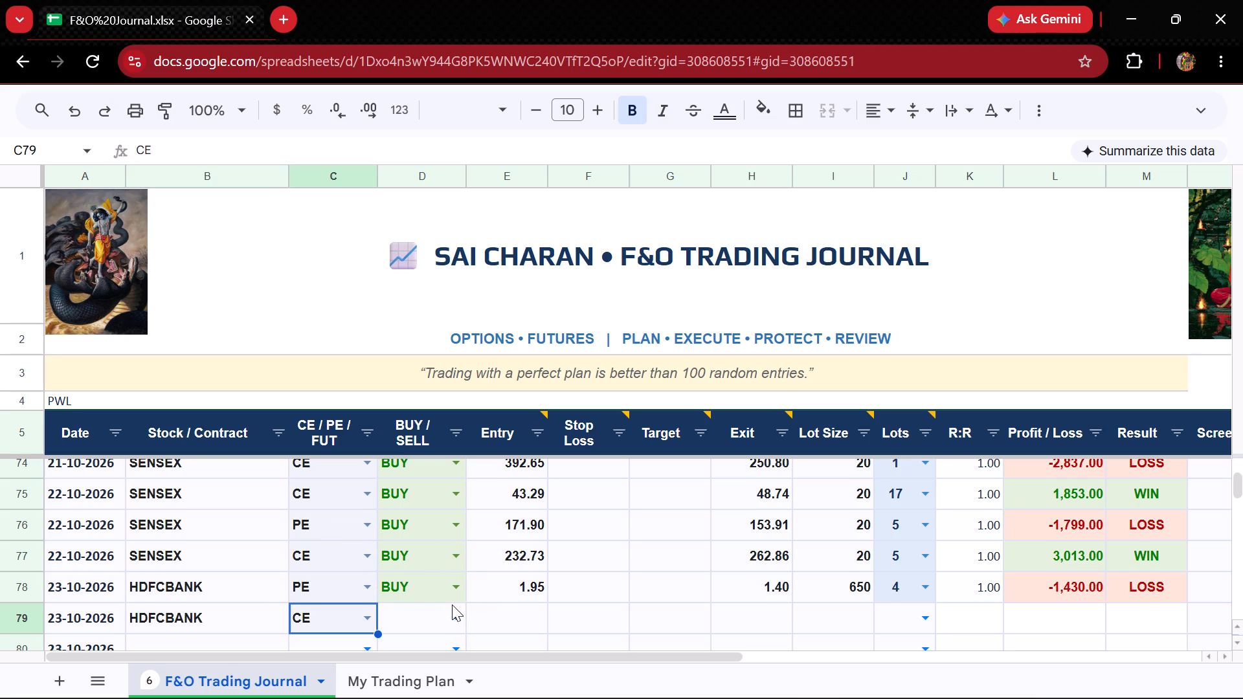
pyautogui.click(452, 614)
pyautogui.click(425, 558)
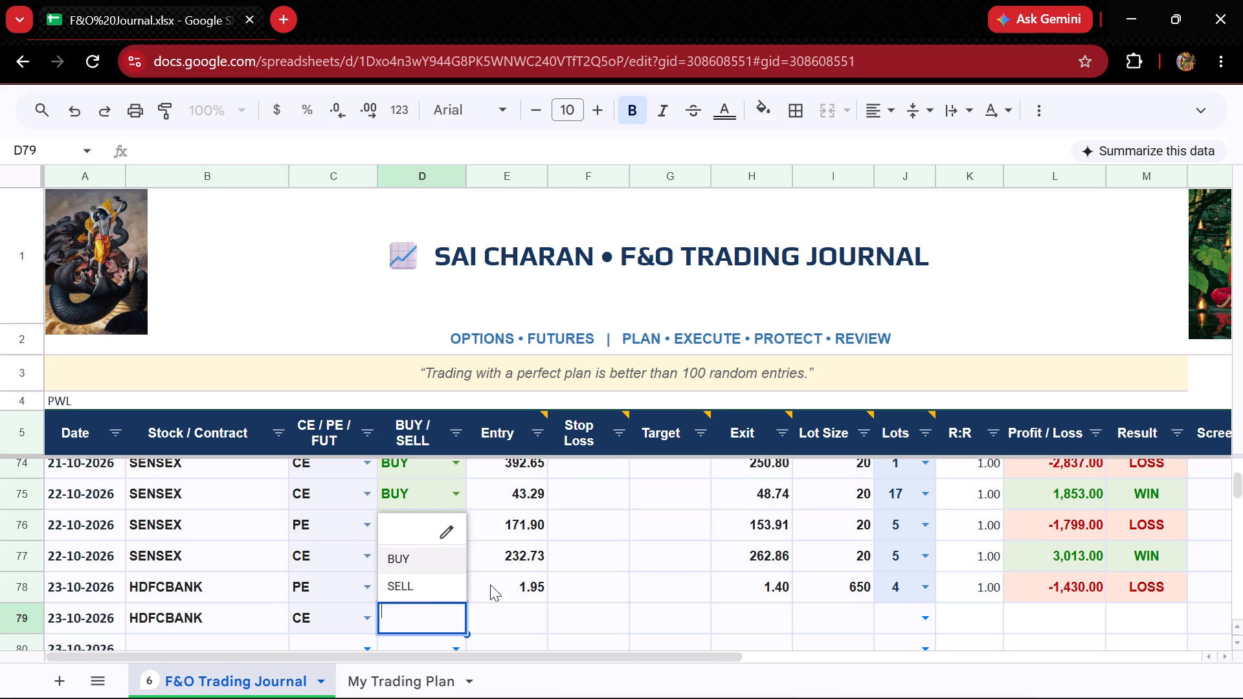
pyautogui.click(424, 557)
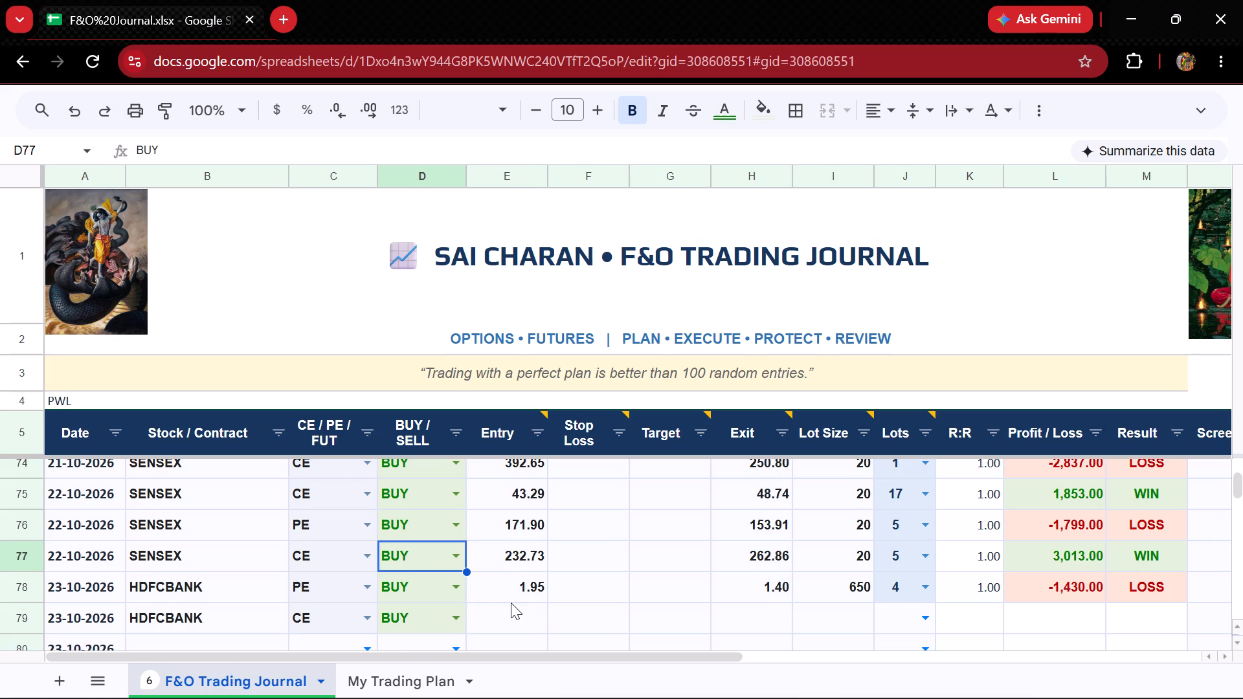
# Fill in the row 79 HDFCBANK trade's figures: Entry 7.80, Exit 5.95, Lot Size 650 and Lots 1.
pyautogui.click(511, 612)
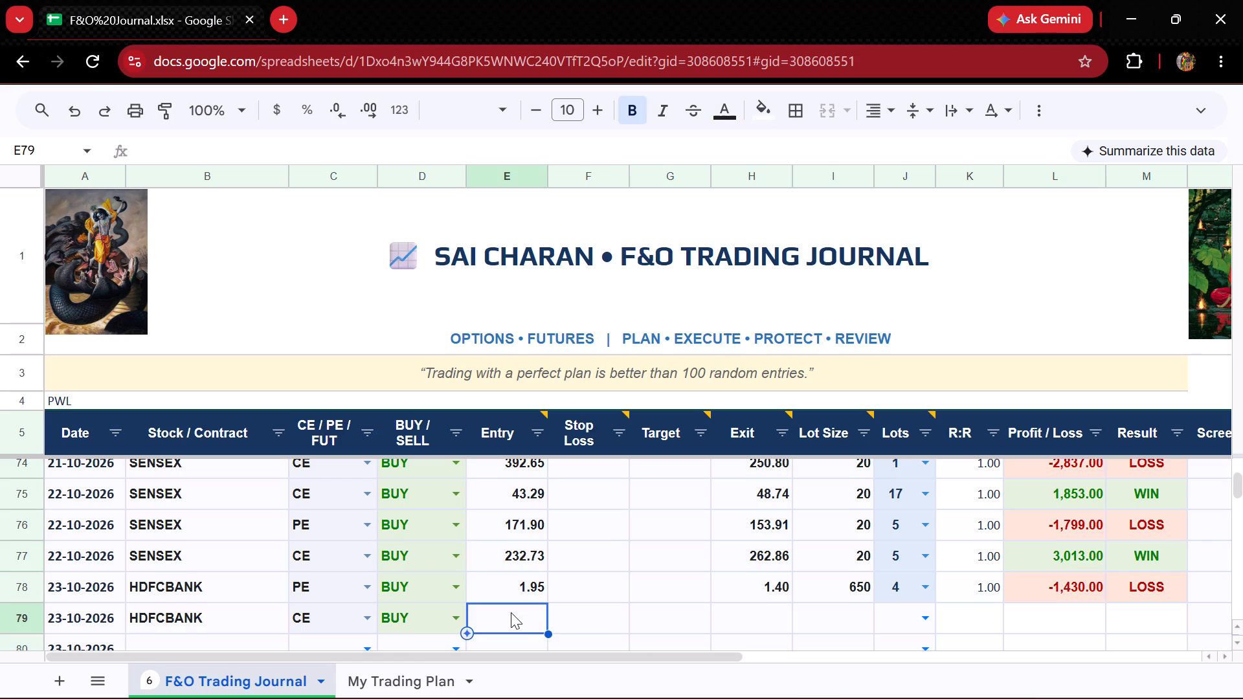
pyautogui.write('7.80')
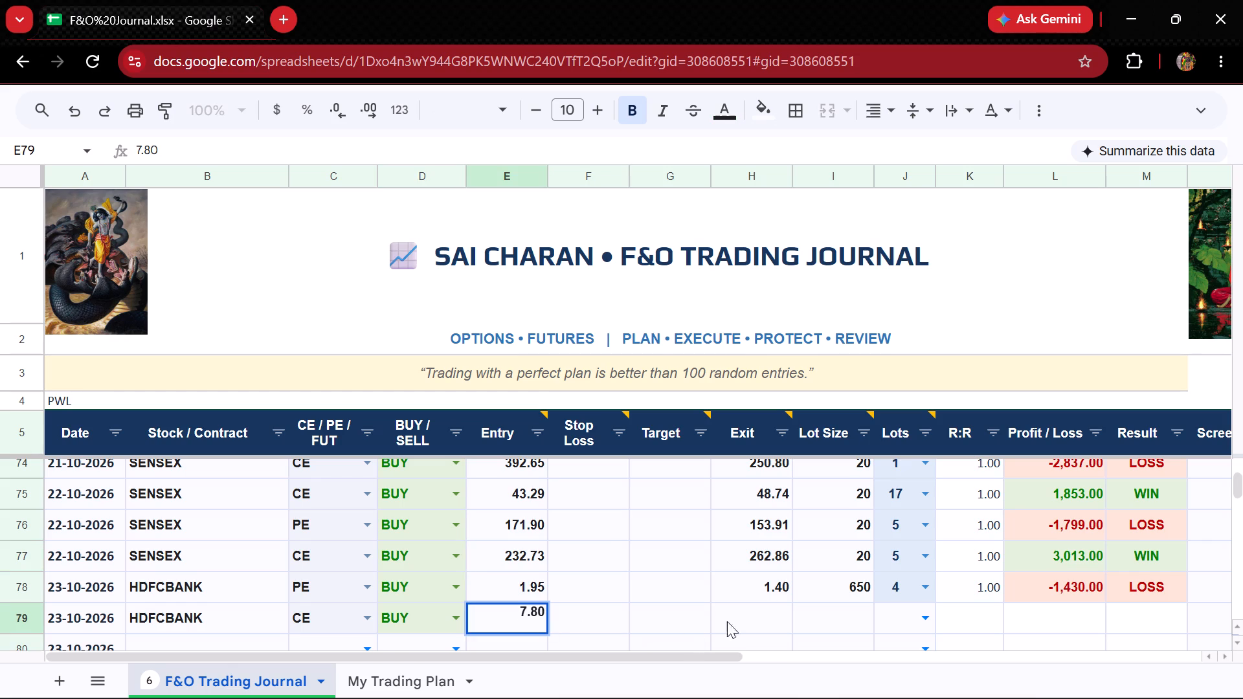
pyautogui.click(765, 609)
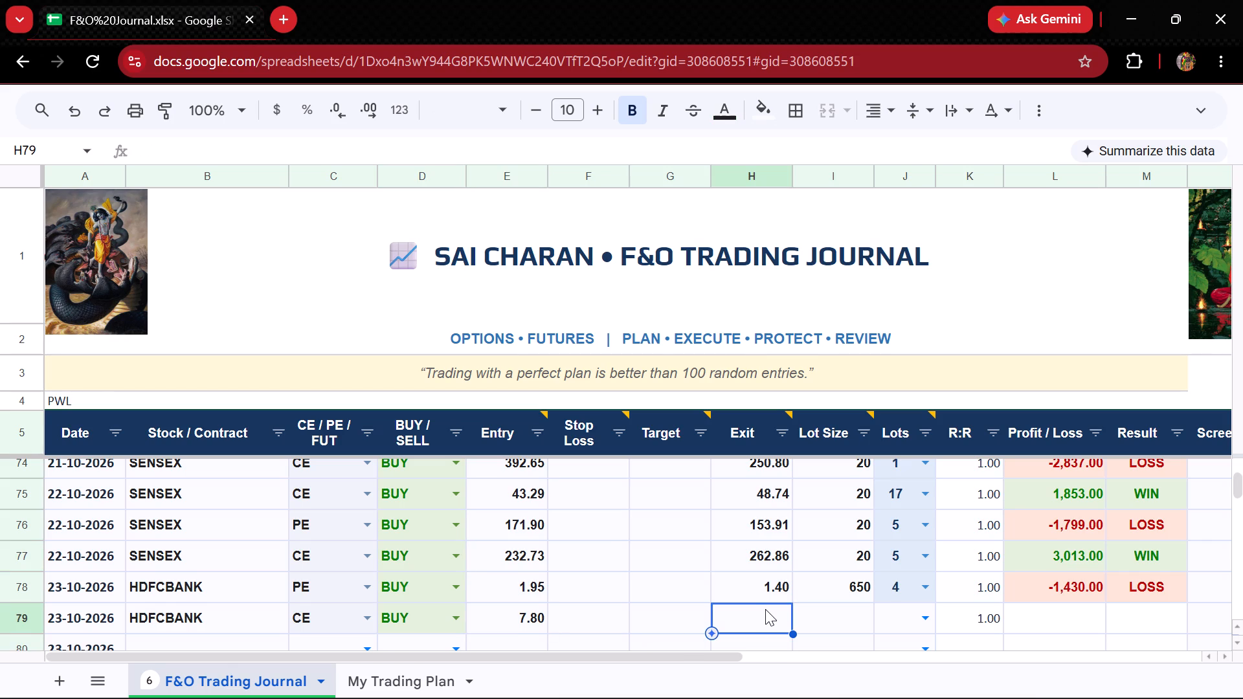
pyautogui.write('5.95')
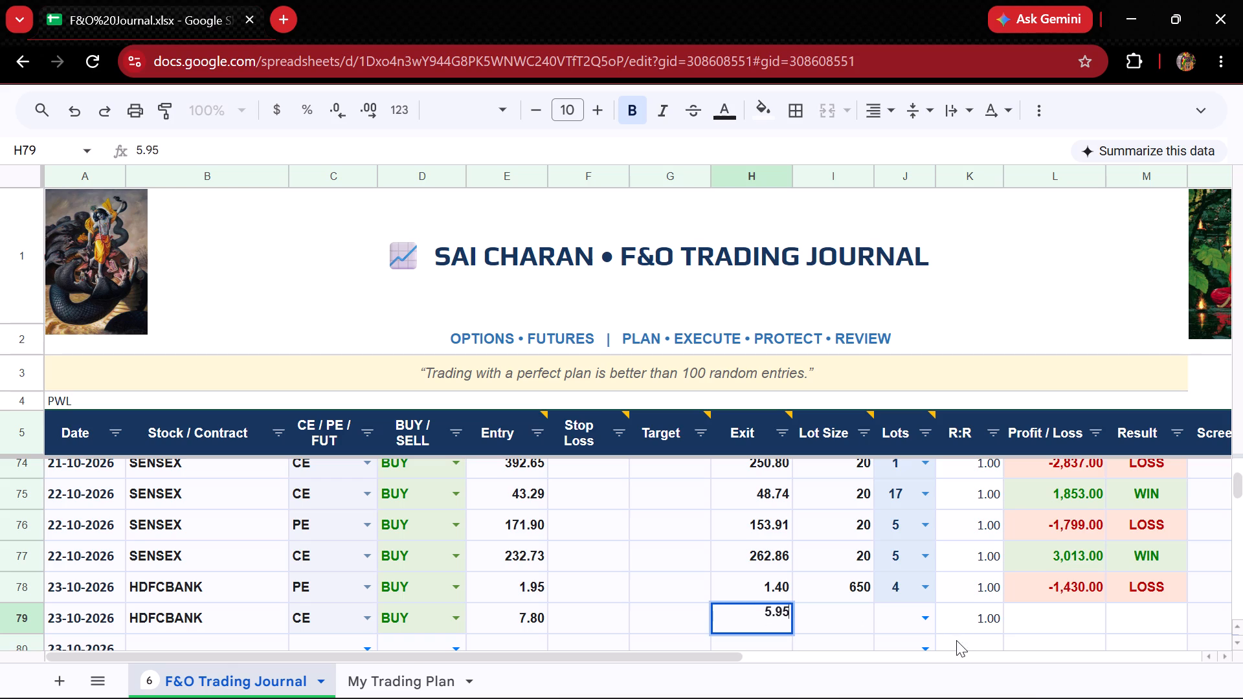
pyautogui.click(839, 610)
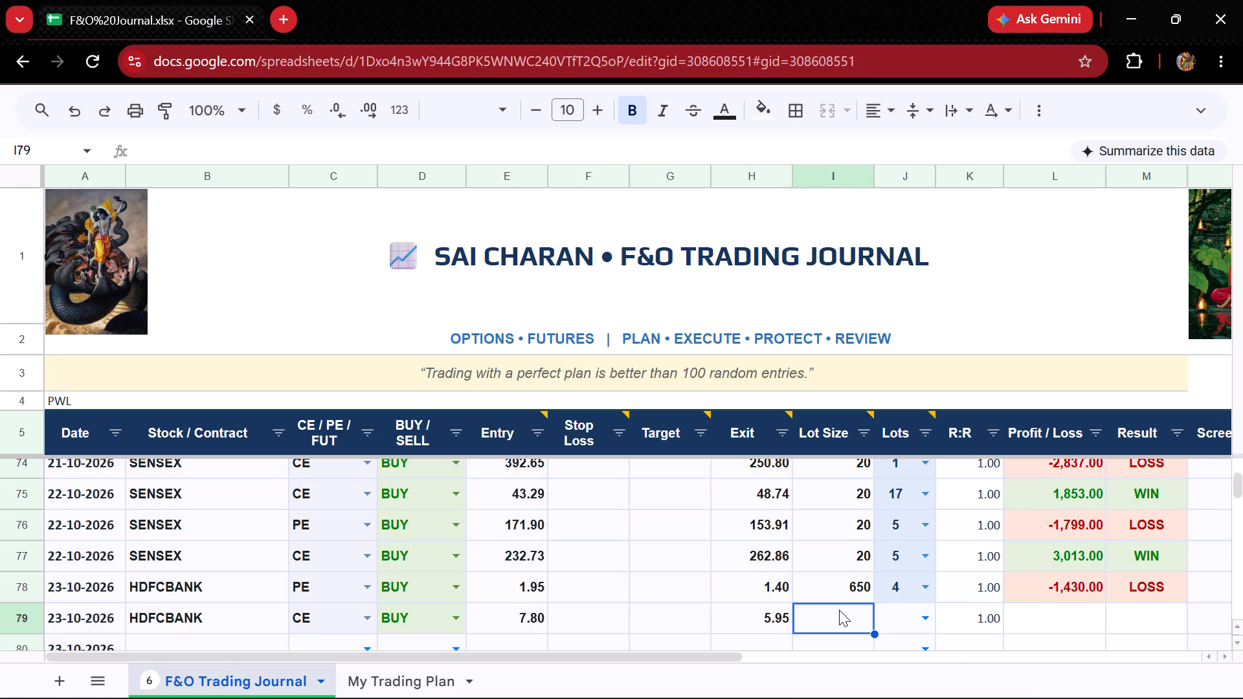
pyautogui.write('650')
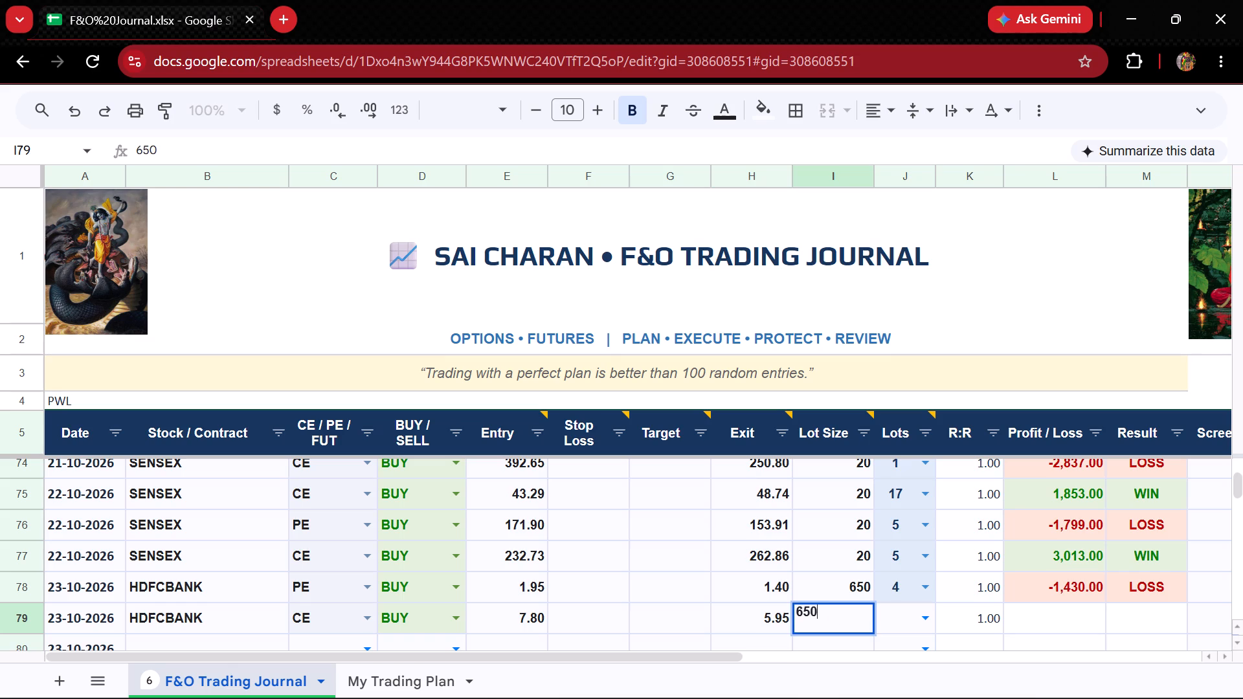
pyautogui.click(918, 611)
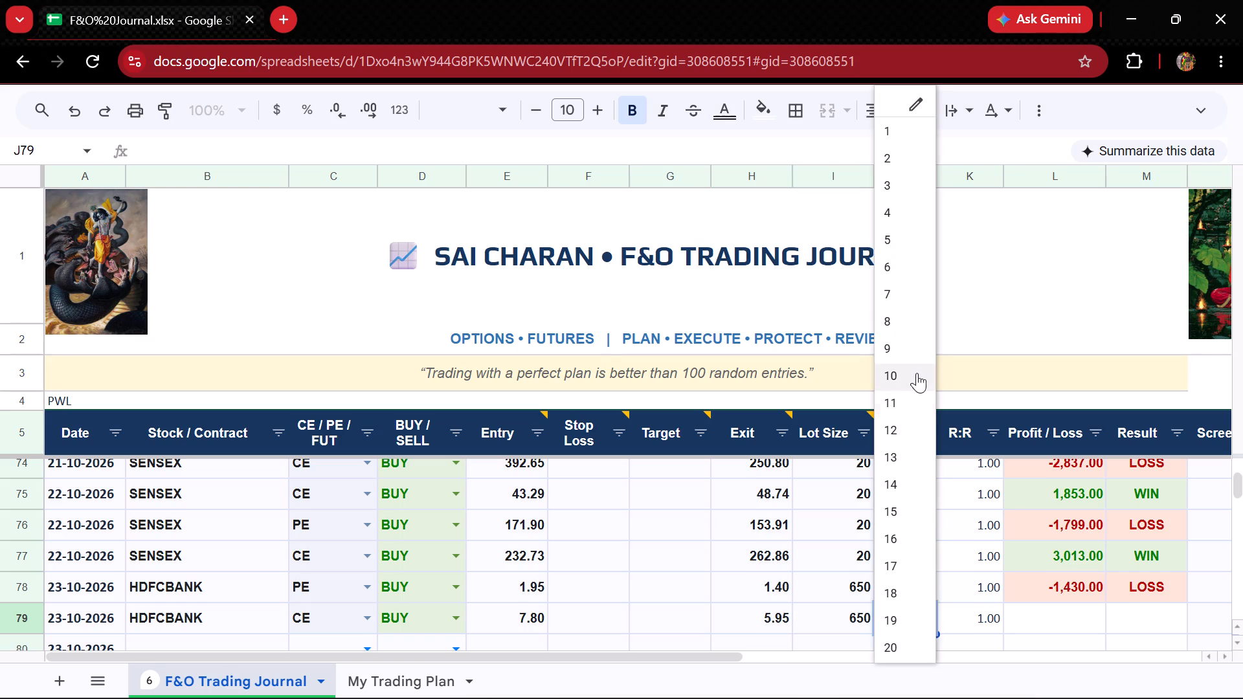
pyautogui.click(893, 126)
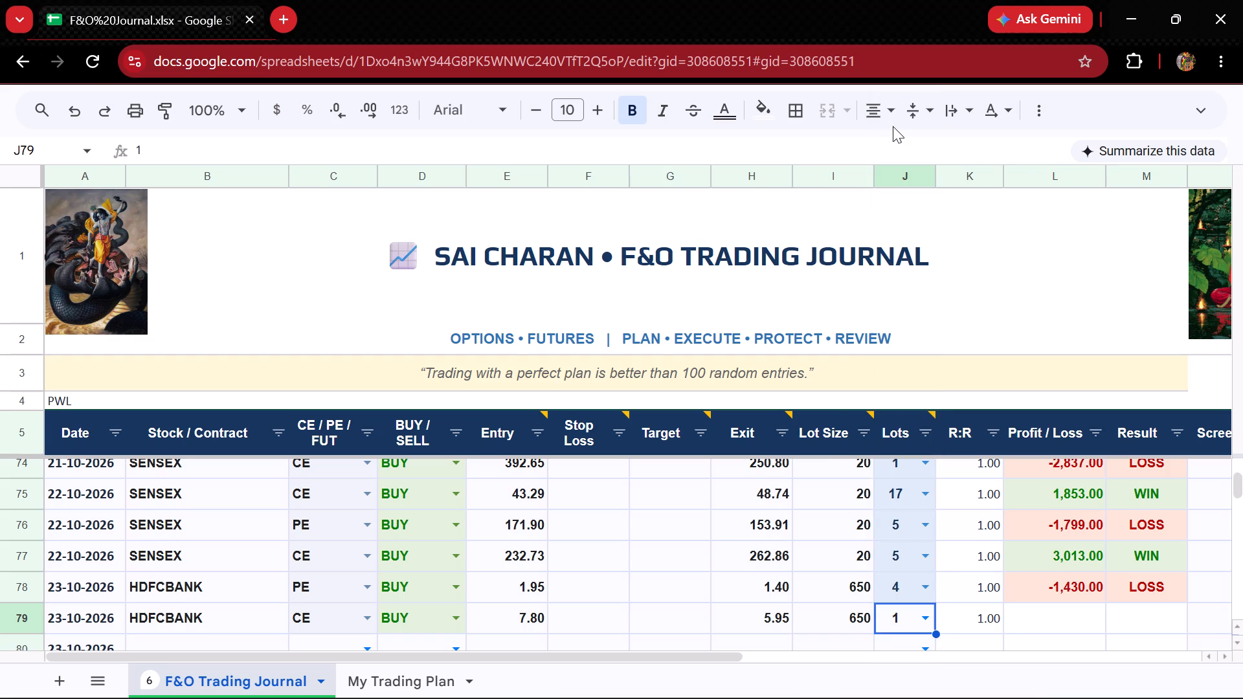
# Begin the next 23-10-2026 trade entry at the empty Stock / Contract cell in row 80.
pyautogui.scroll(-1, 565, 533)
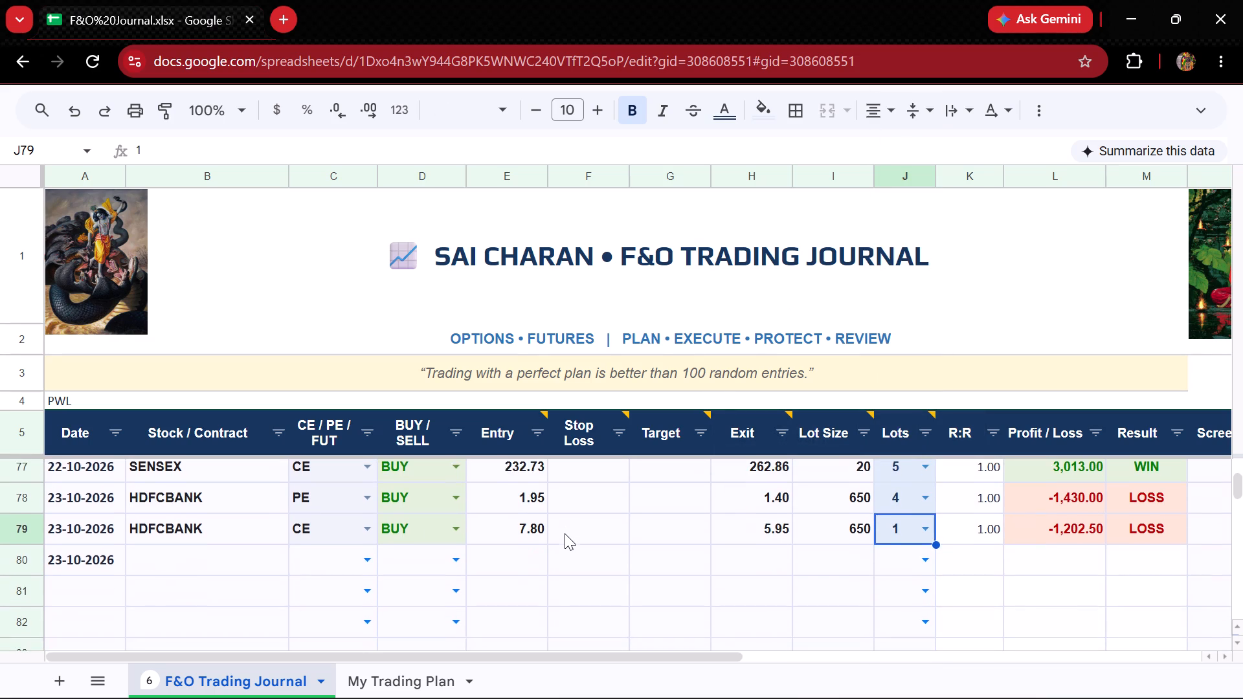
pyautogui.scroll(-2, 565, 533)
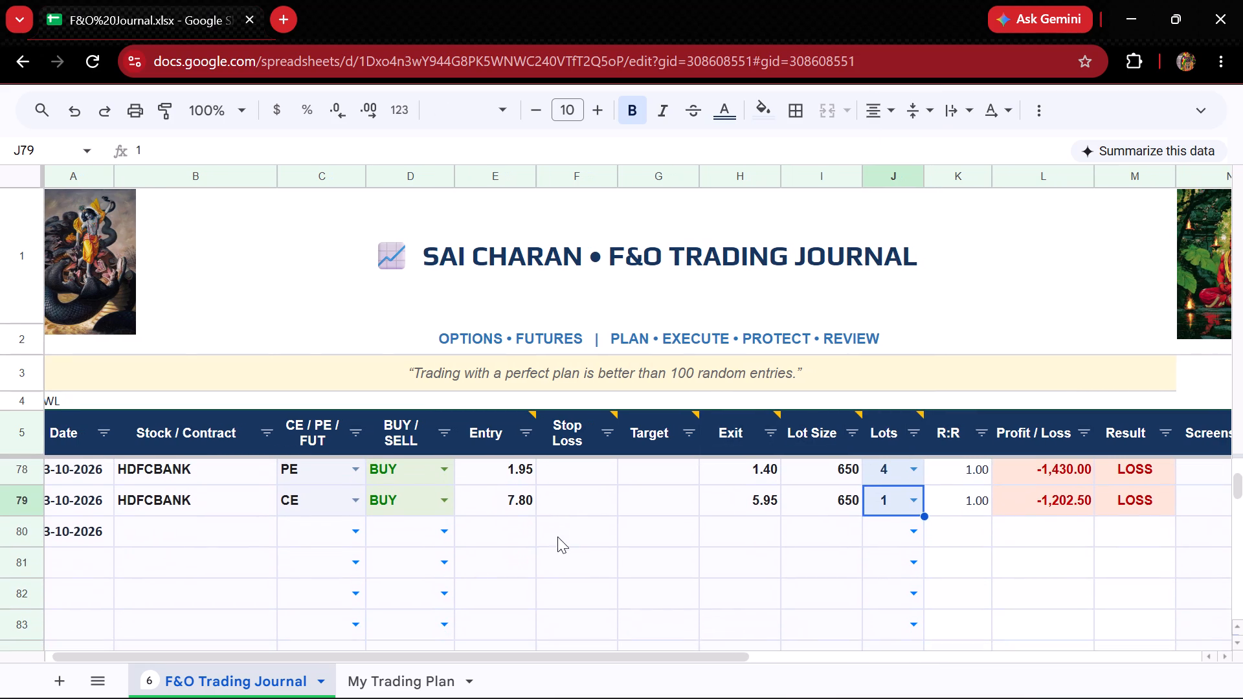
pyautogui.click(190, 530)
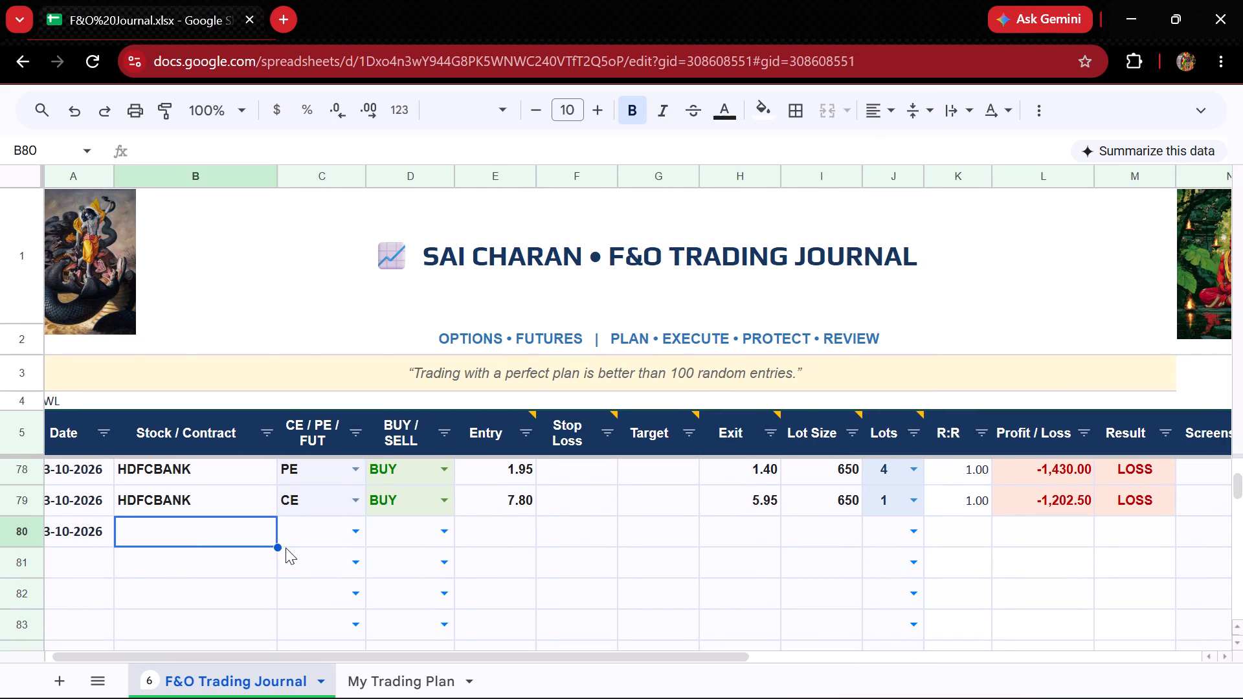
pyautogui.hscroll(2, 286, 548)
pyautogui.click(247, 540)
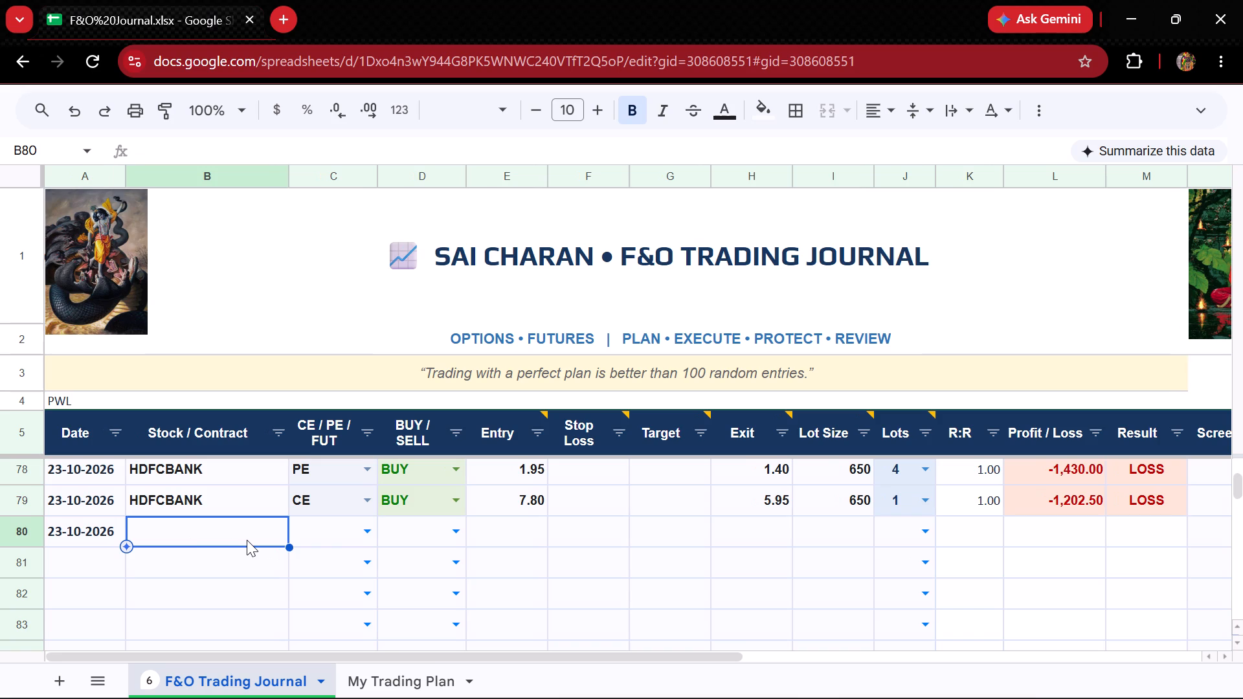
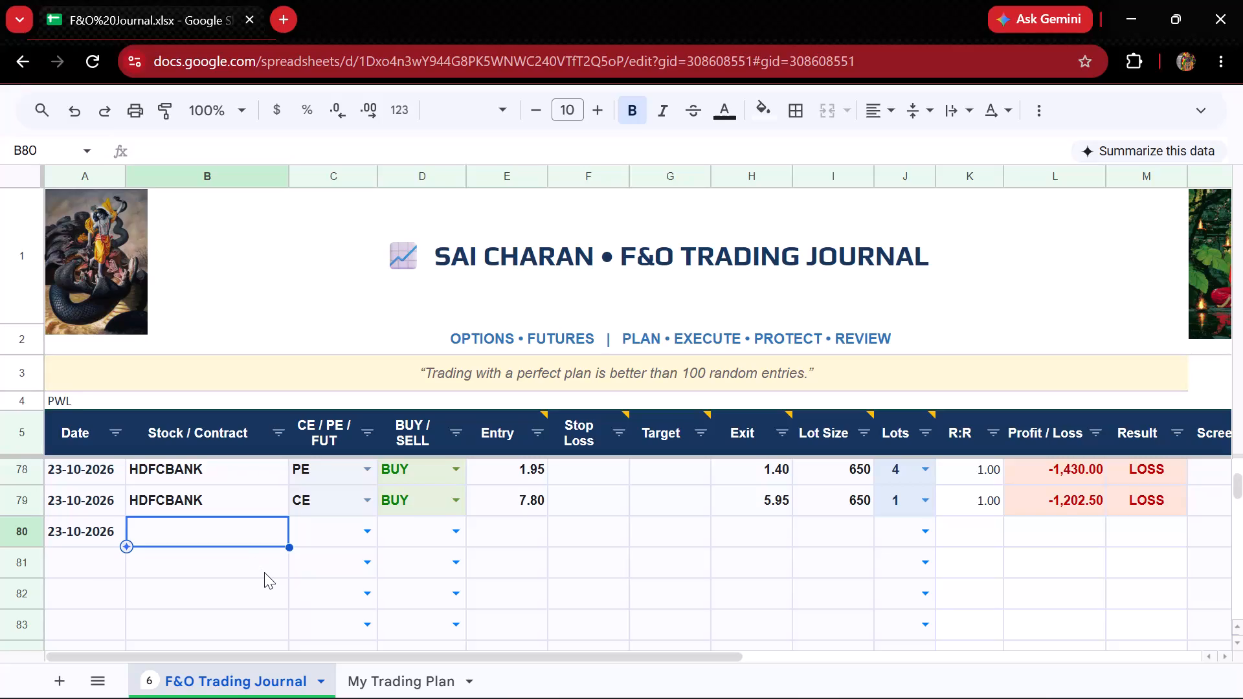
# Enter NIFTY as the contract in row 80 and set its type to PE and side to BUY.
pyautogui.click(78, 556)
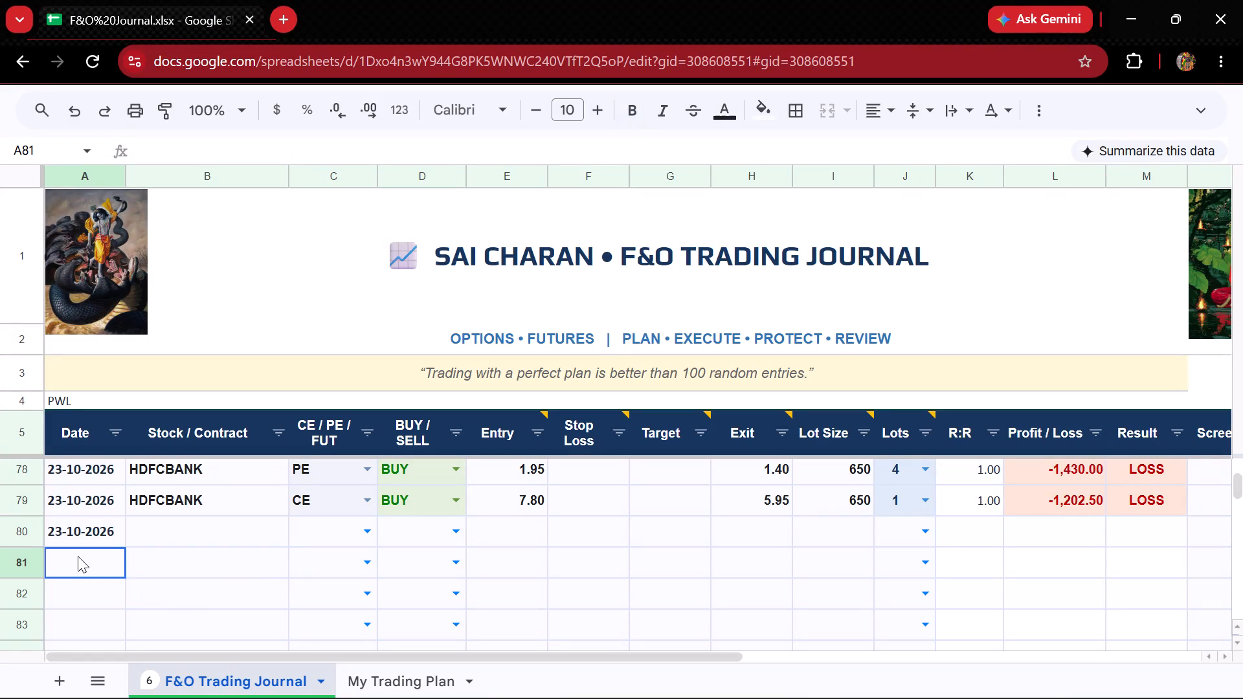
pyautogui.scroll(1, 121, 553)
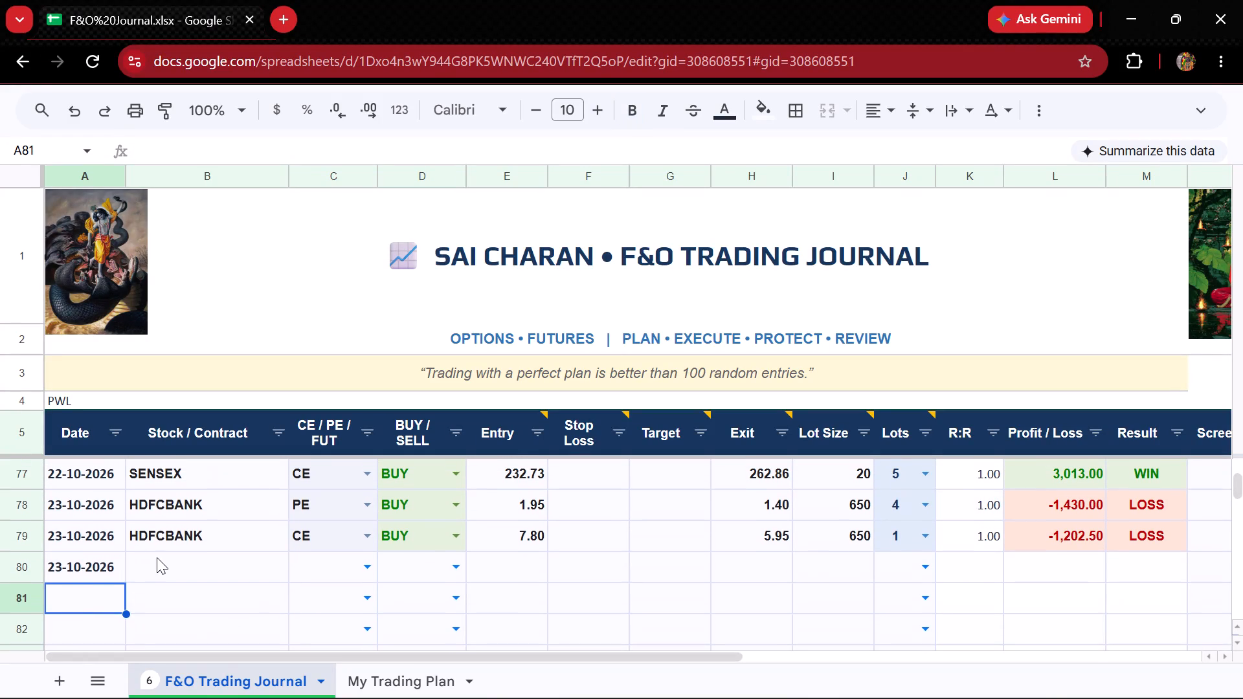
pyautogui.click(157, 557)
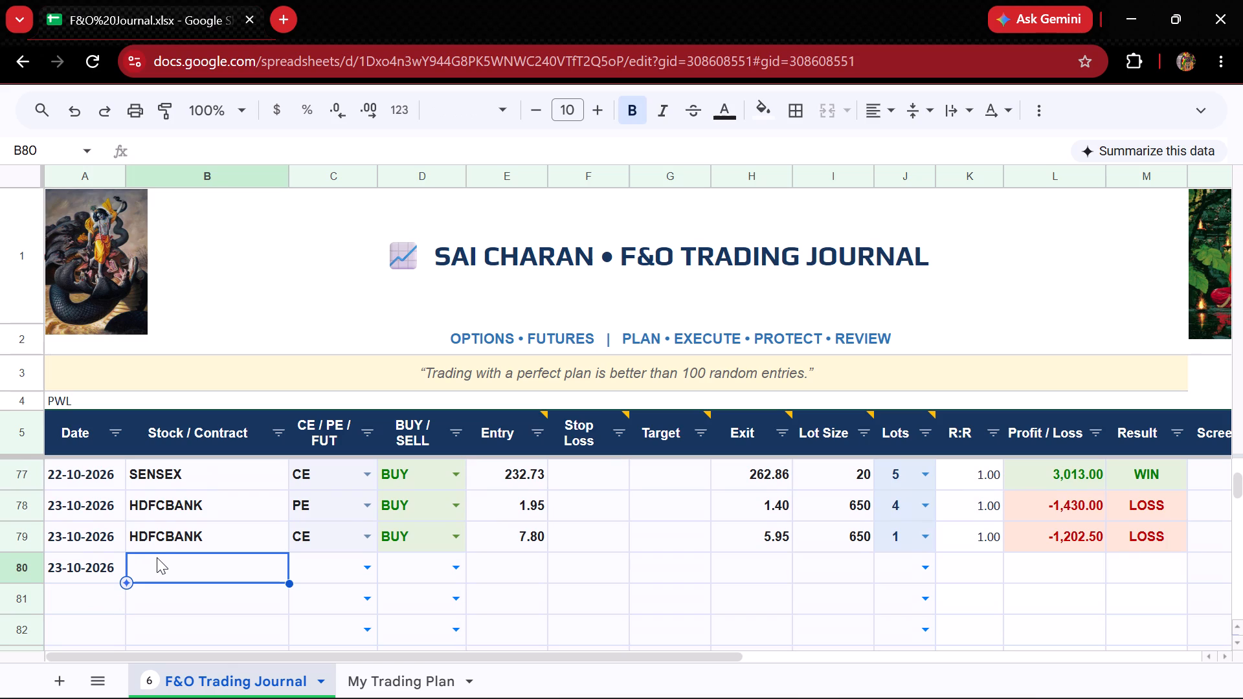
pyautogui.press('n')
pyautogui.click(214, 568)
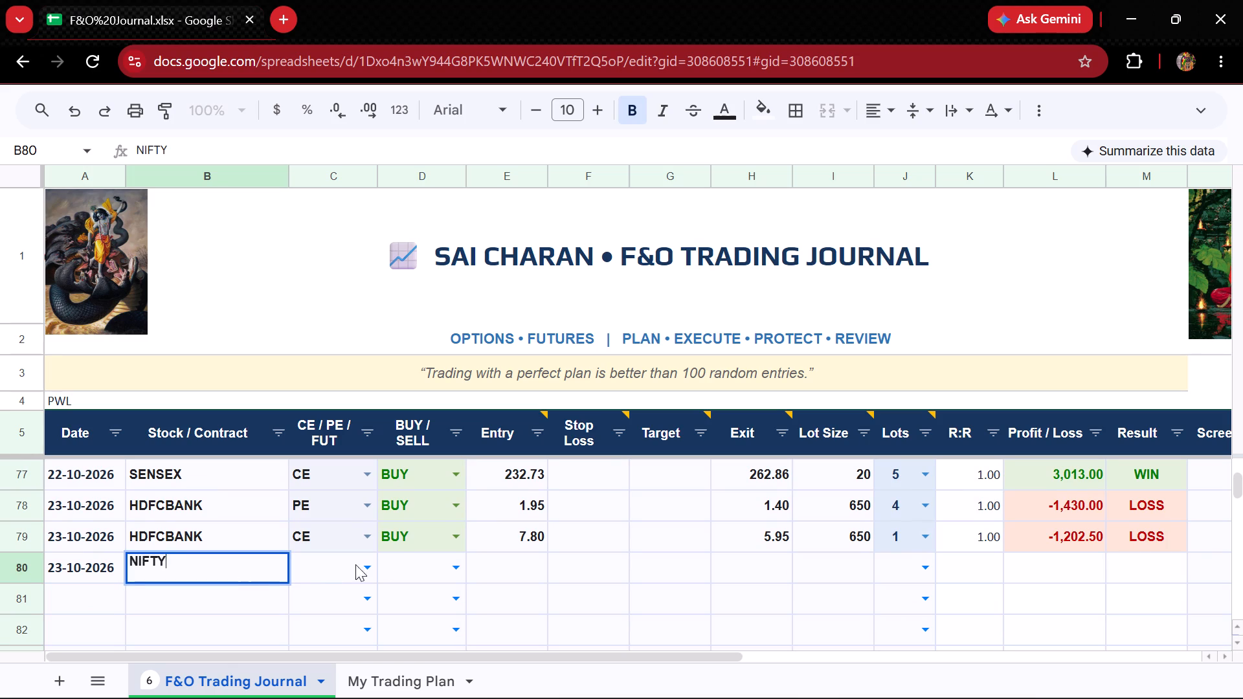
pyautogui.click(359, 562)
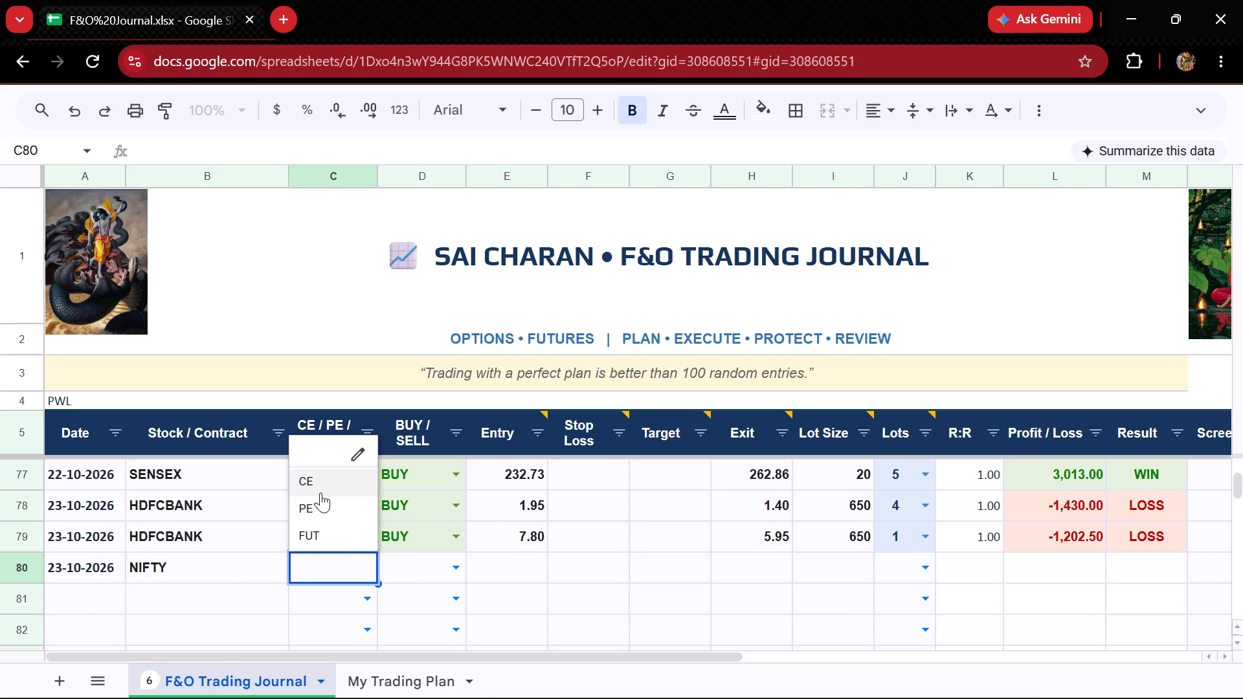
pyautogui.click(324, 511)
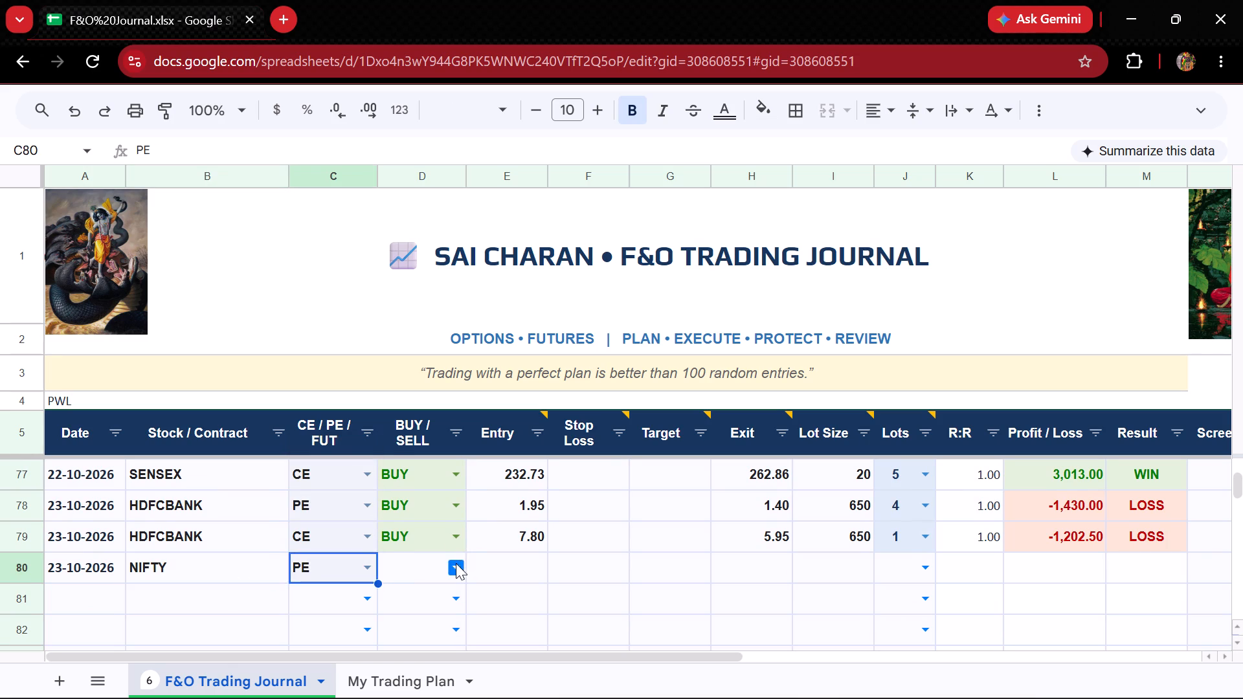
pyautogui.click(456, 563)
pyautogui.click(431, 515)
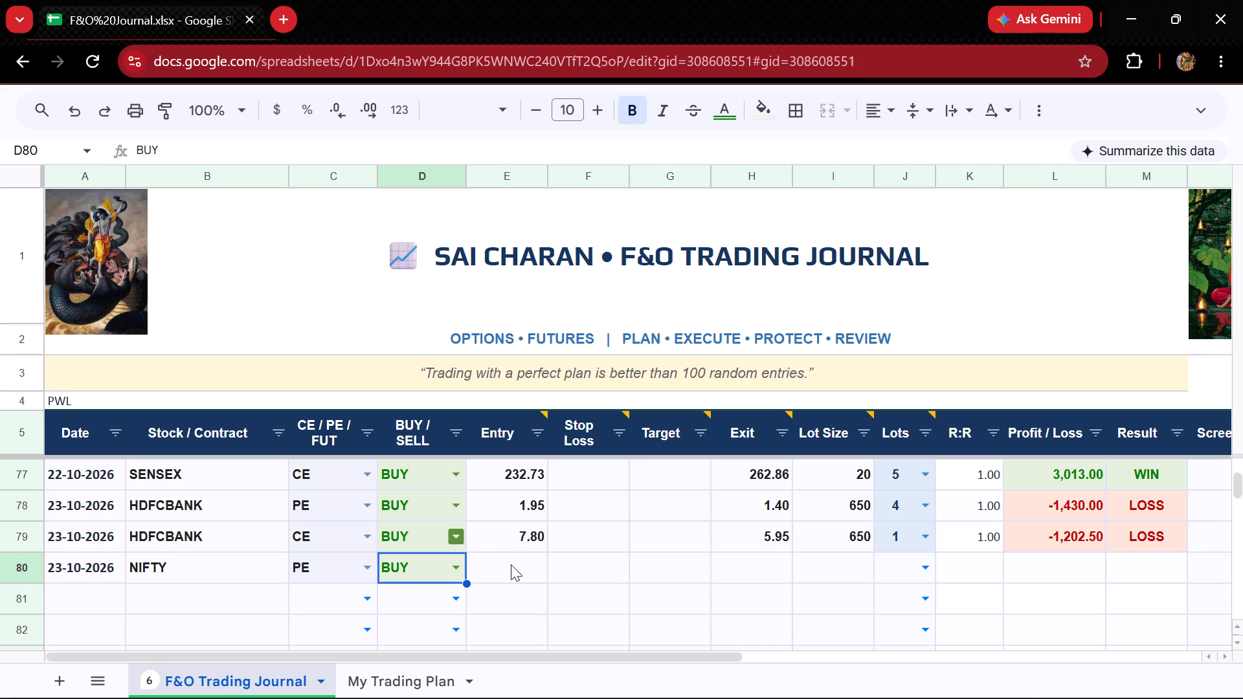
# Fill in the row 80 NIFTY trade's figures: Entry 115.23, Exit 121.40, Lot Size 65 and Lots 2.
pyautogui.click(511, 564)
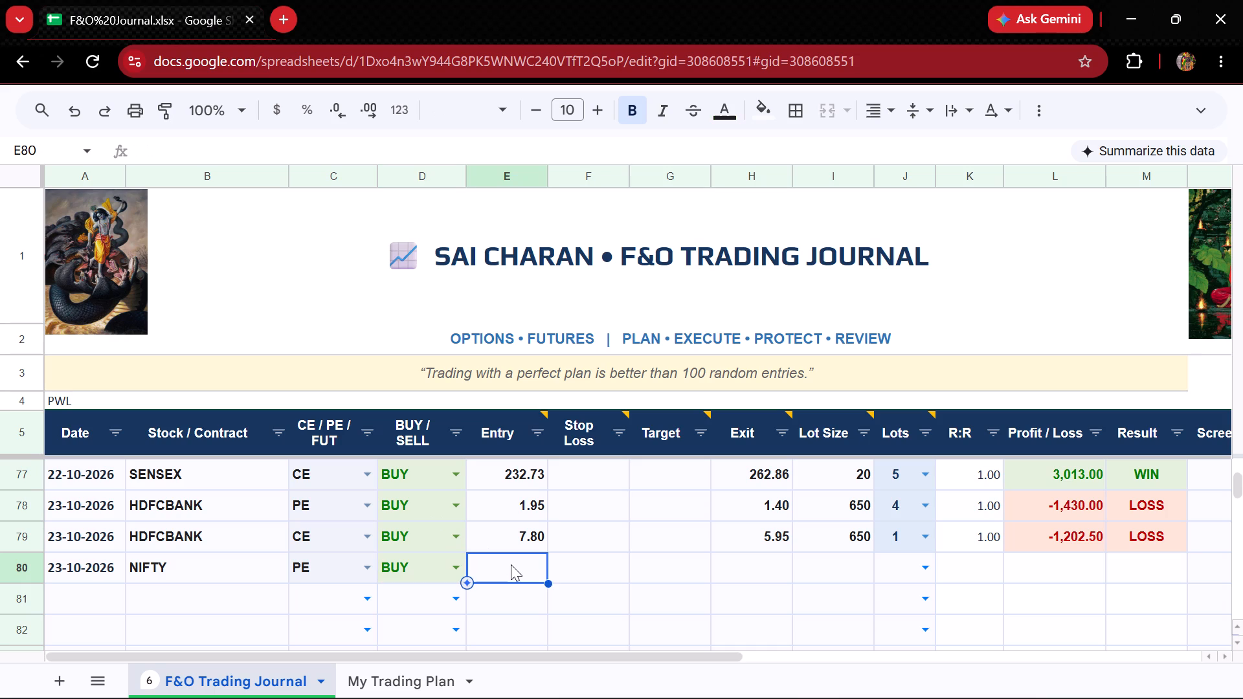
pyautogui.write('11')
pyautogui.press('5')
pyautogui.press('.')
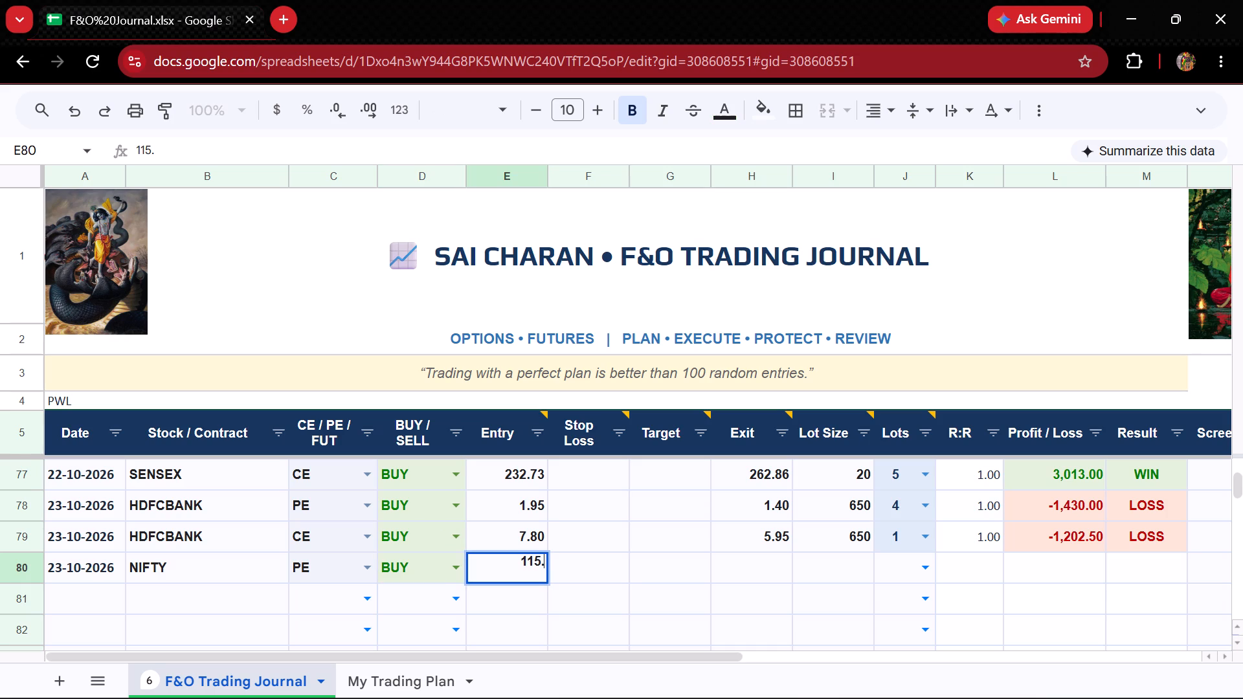
pyautogui.write('23')
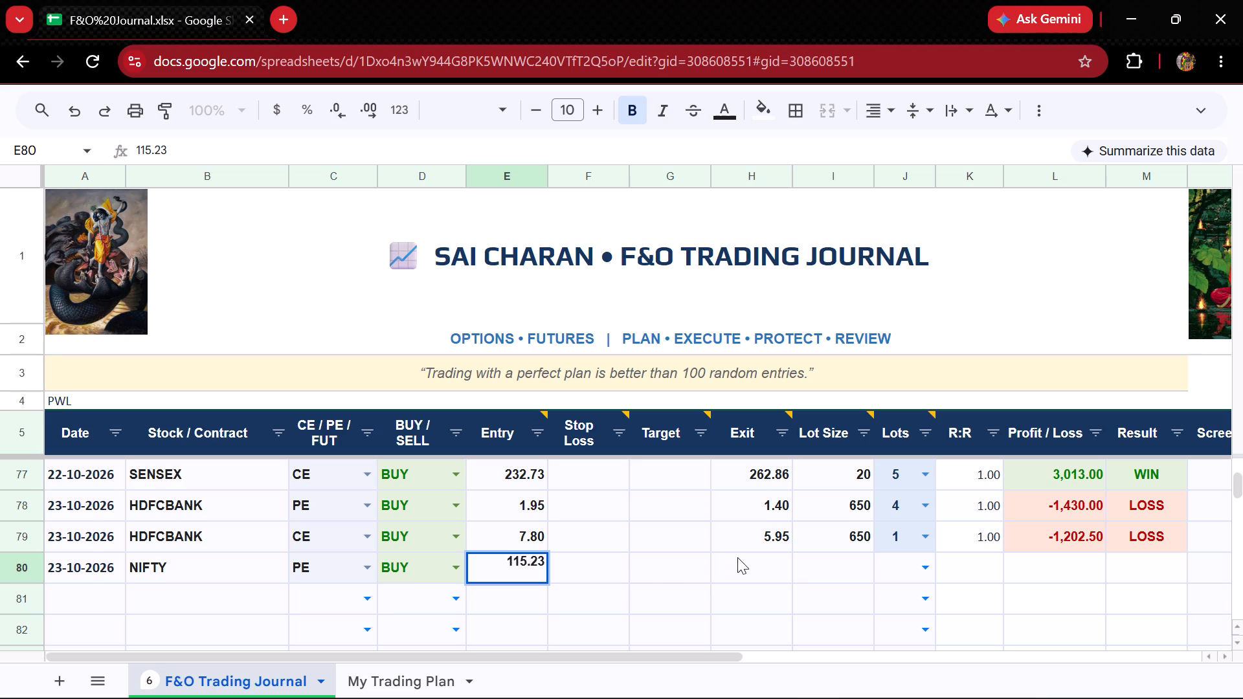
pyautogui.click(737, 557)
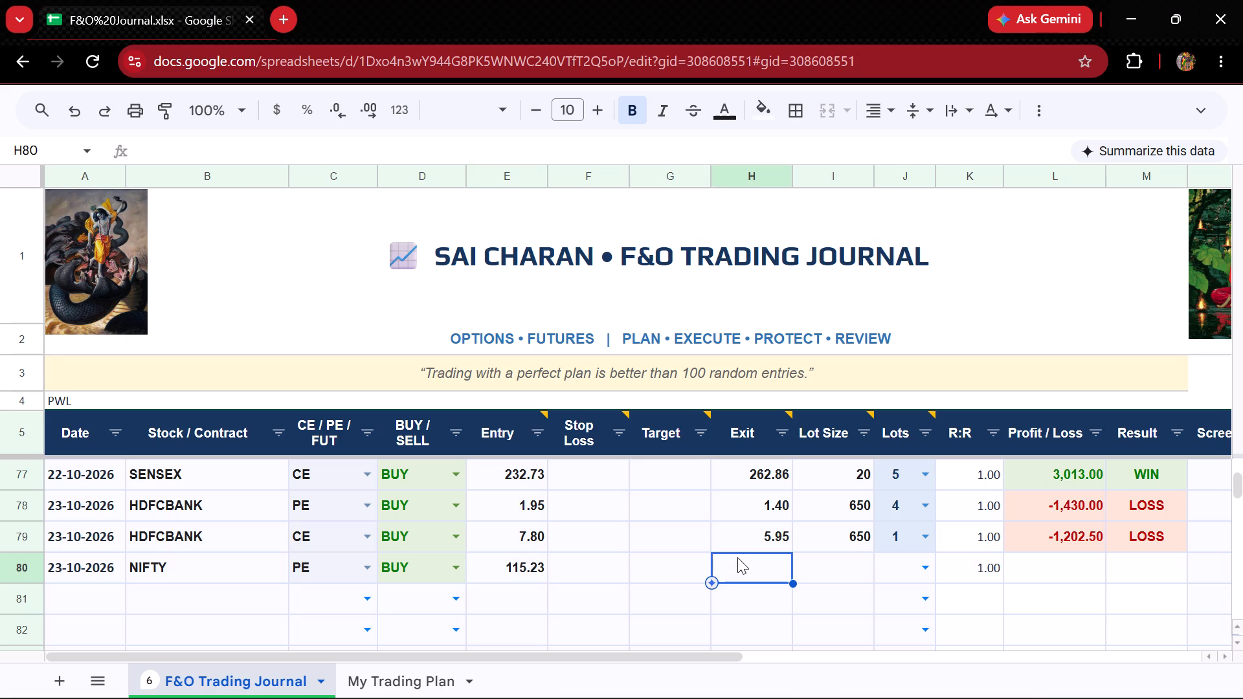
pyautogui.write('121')
pyautogui.write('.40')
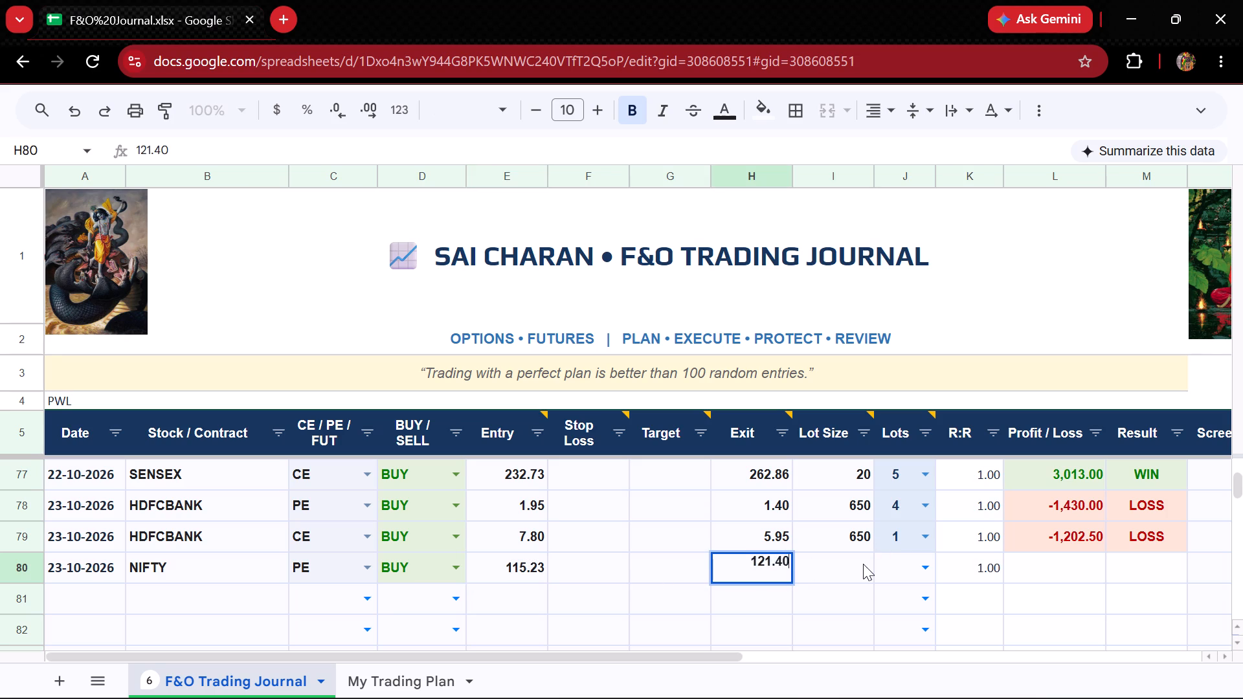
pyautogui.click(863, 564)
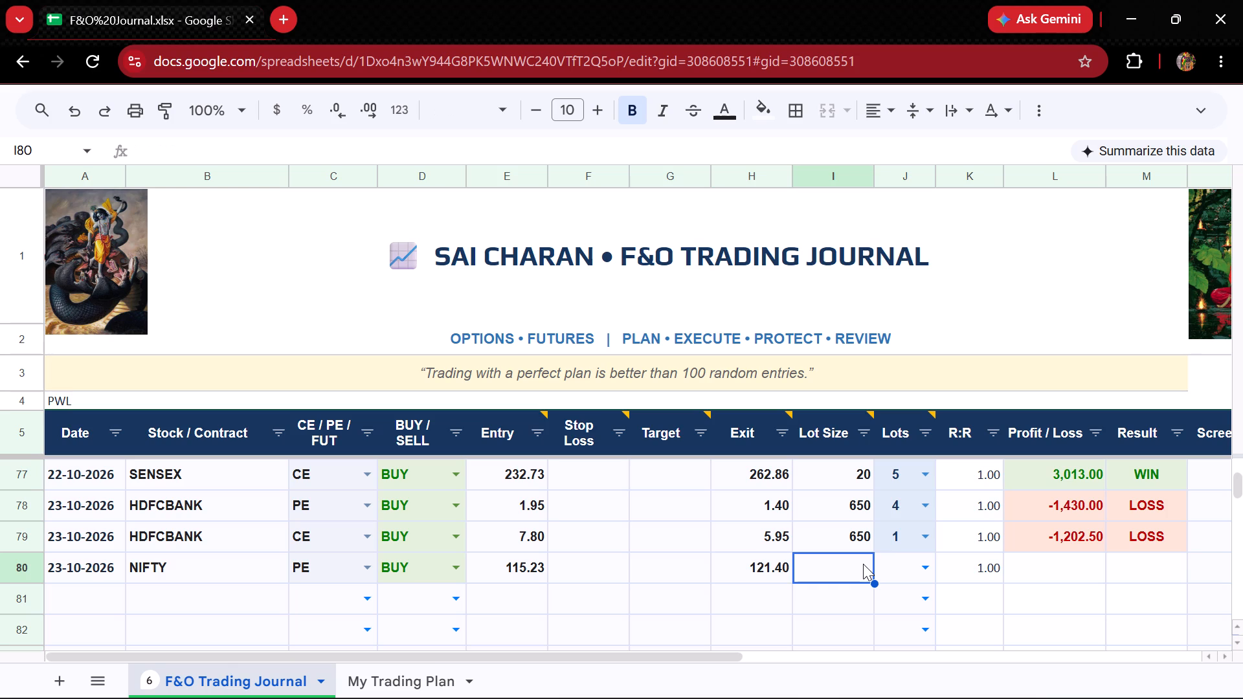
pyautogui.write('65')
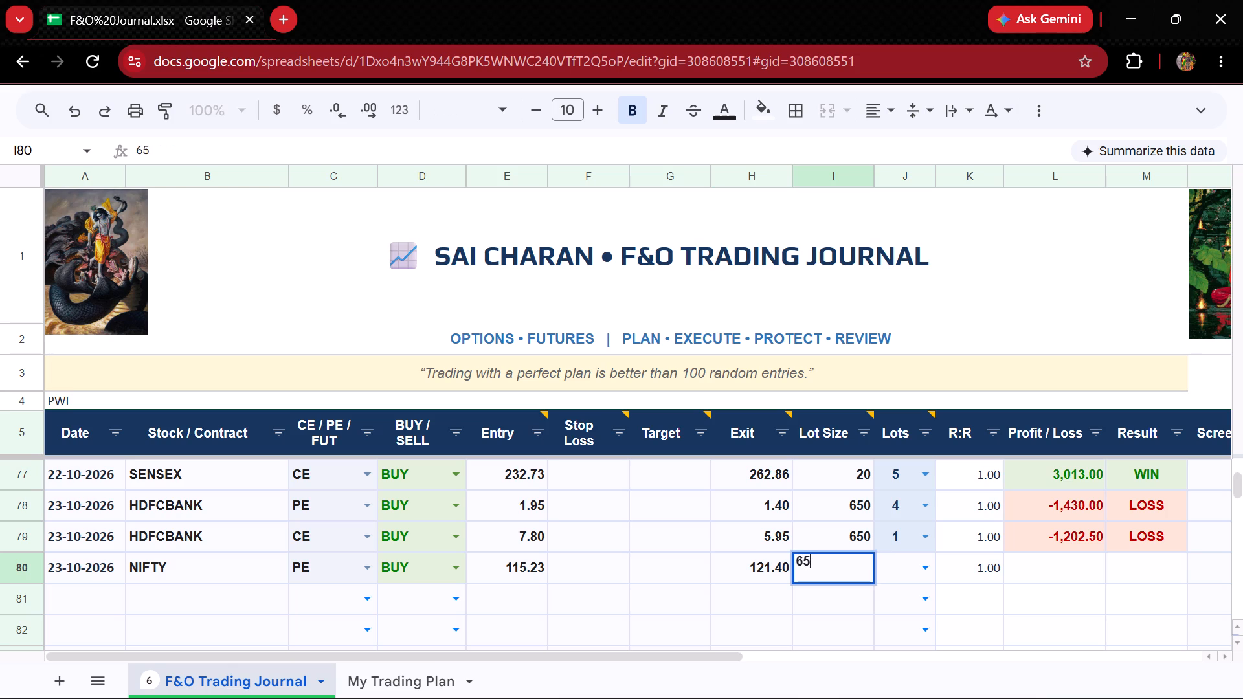
pyautogui.click(928, 567)
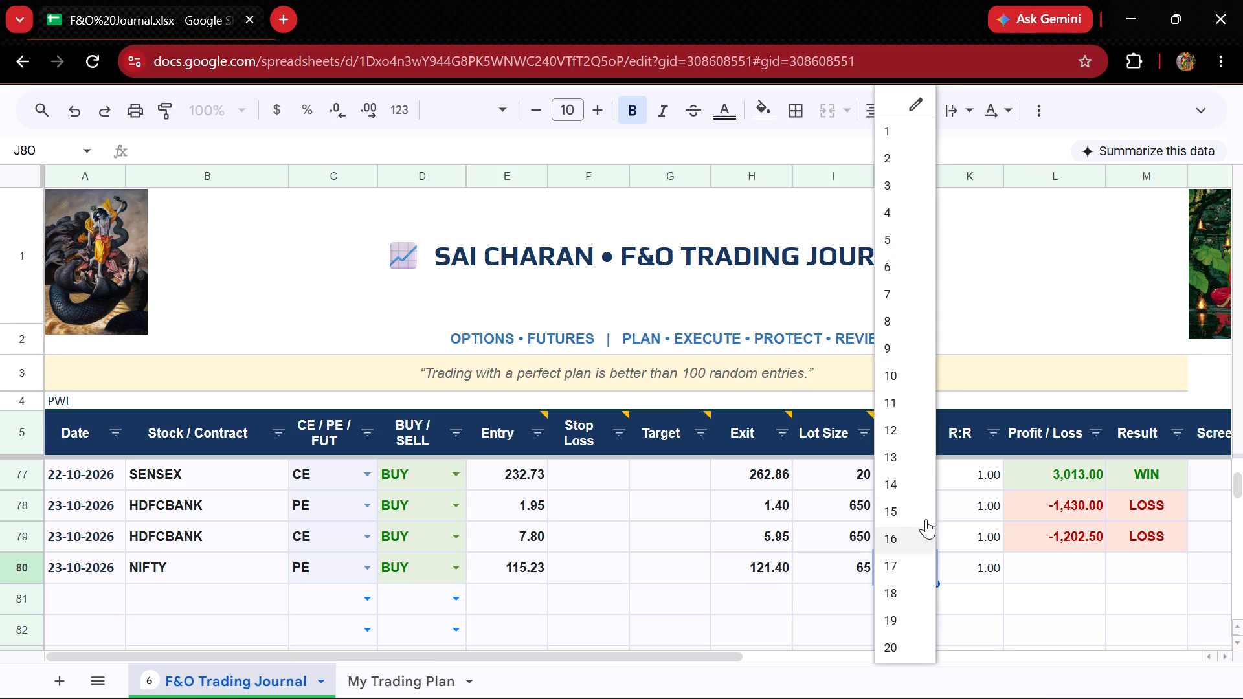
pyautogui.click(893, 155)
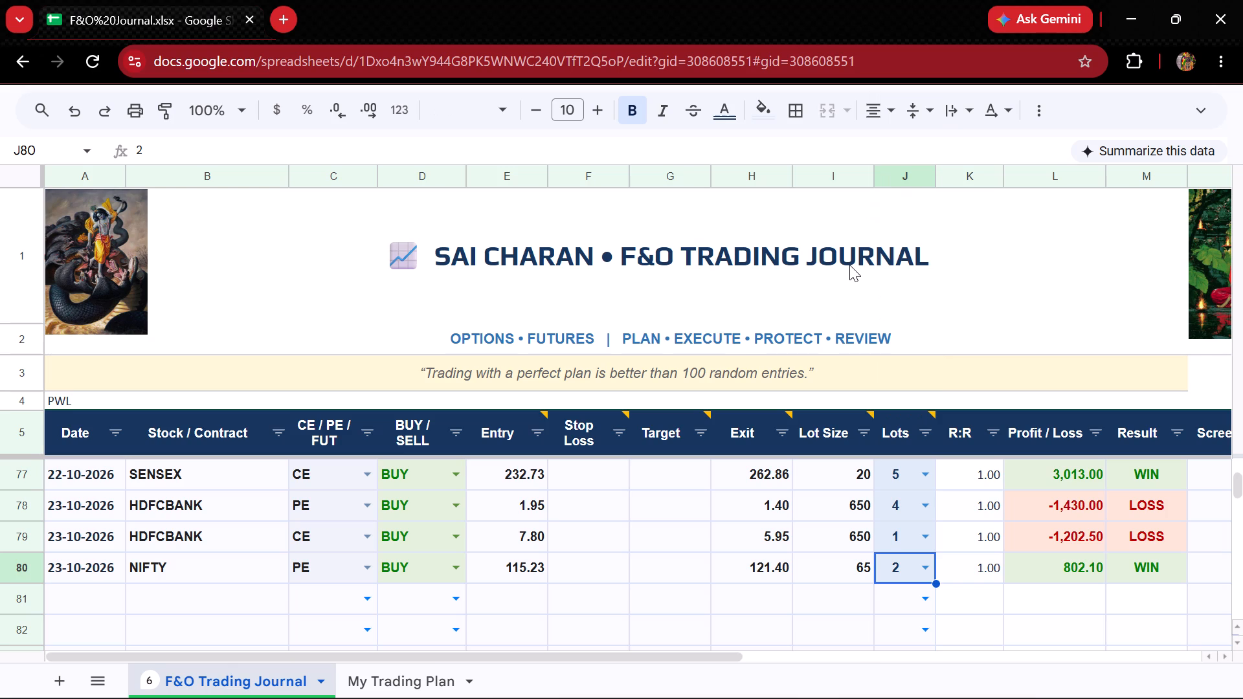
# Enter the date 26-10-2026 in row 81 and copy it to the date cell of row 82.
pyautogui.click(96, 592)
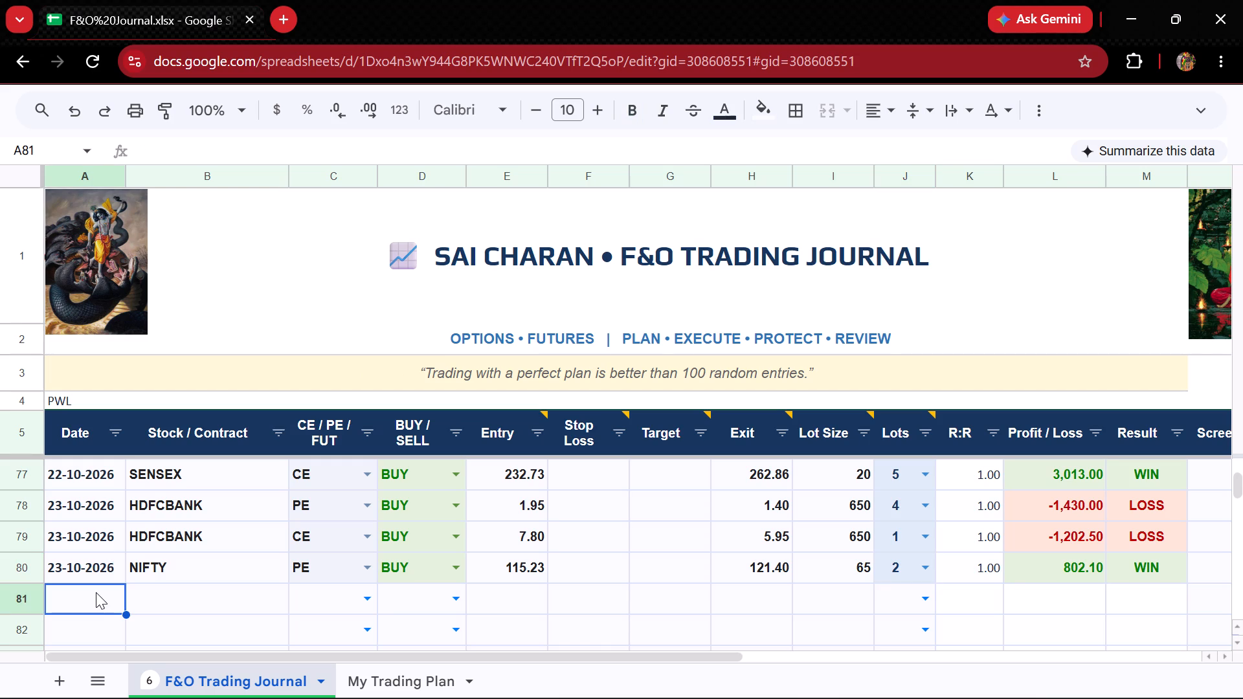
pyautogui.write('26')
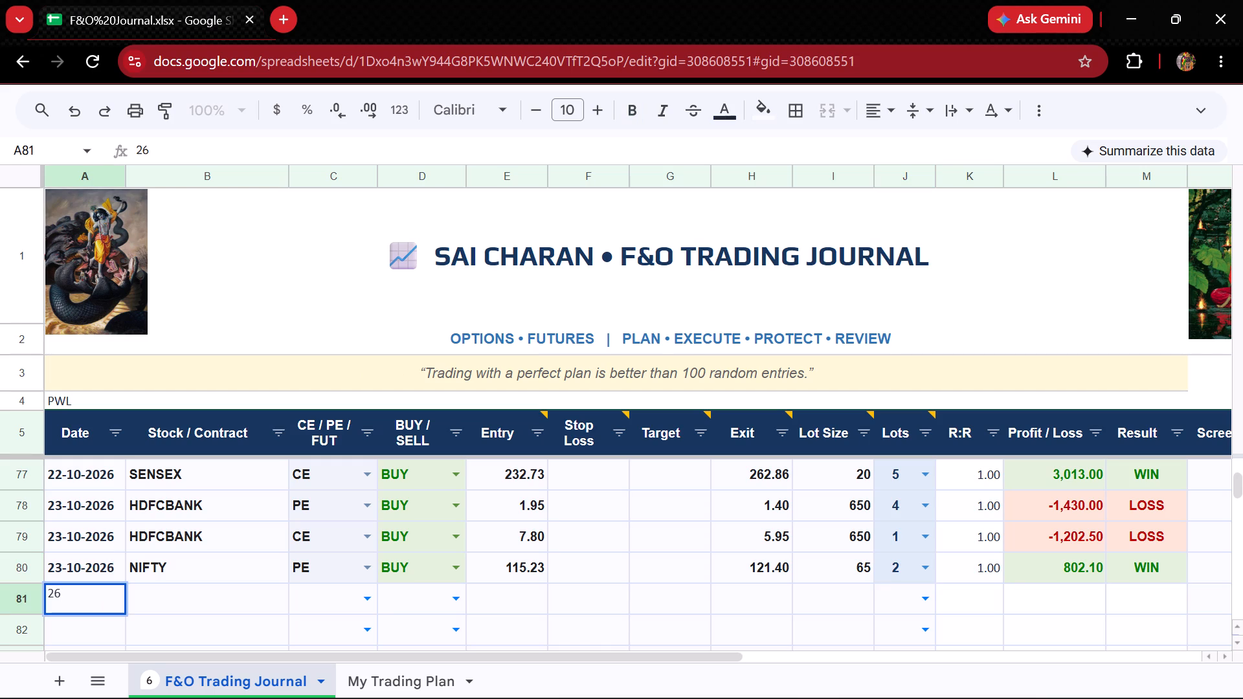
pyautogui.write('-19')
pyautogui.press('BackSpace')
pyautogui.write('0-')
pyautogui.write('2026')
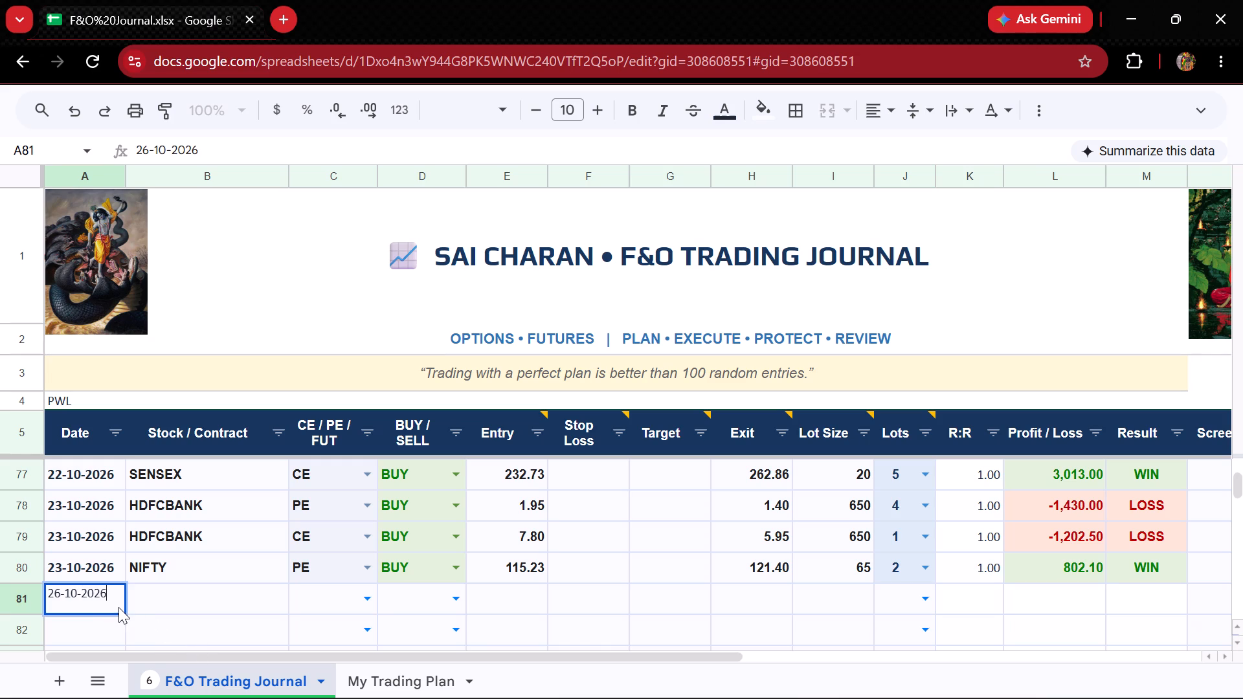
pyautogui.click(51, 594)
pyautogui.moveTo(51, 594); pyautogui.dragTo(144, 597)
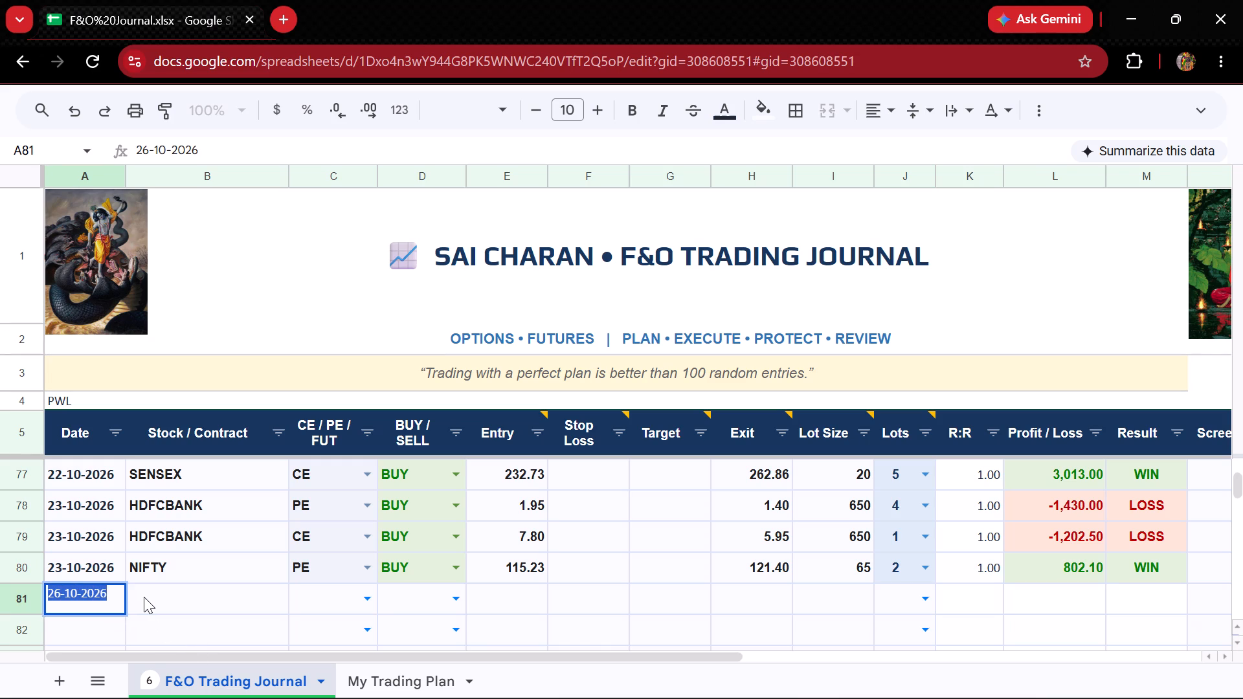
pyautogui.hotkey('ctrl', 'c')
pyautogui.click(91, 626)
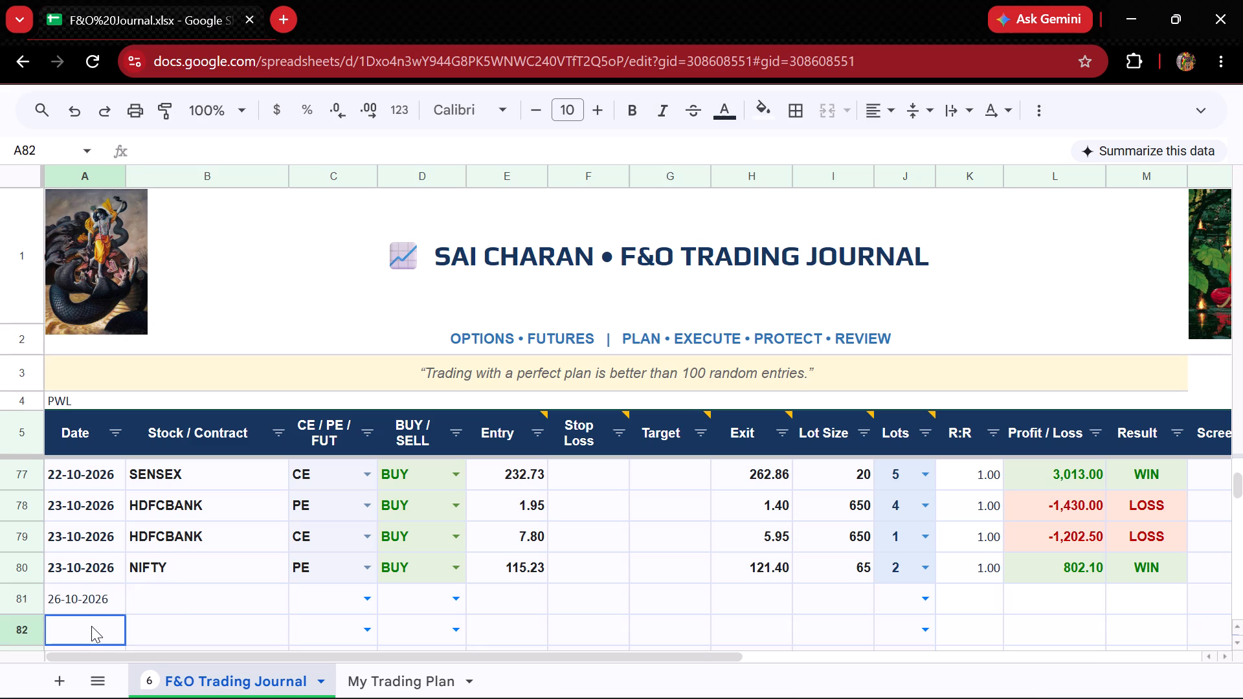
pyautogui.hotkey('ctrl', 'v')
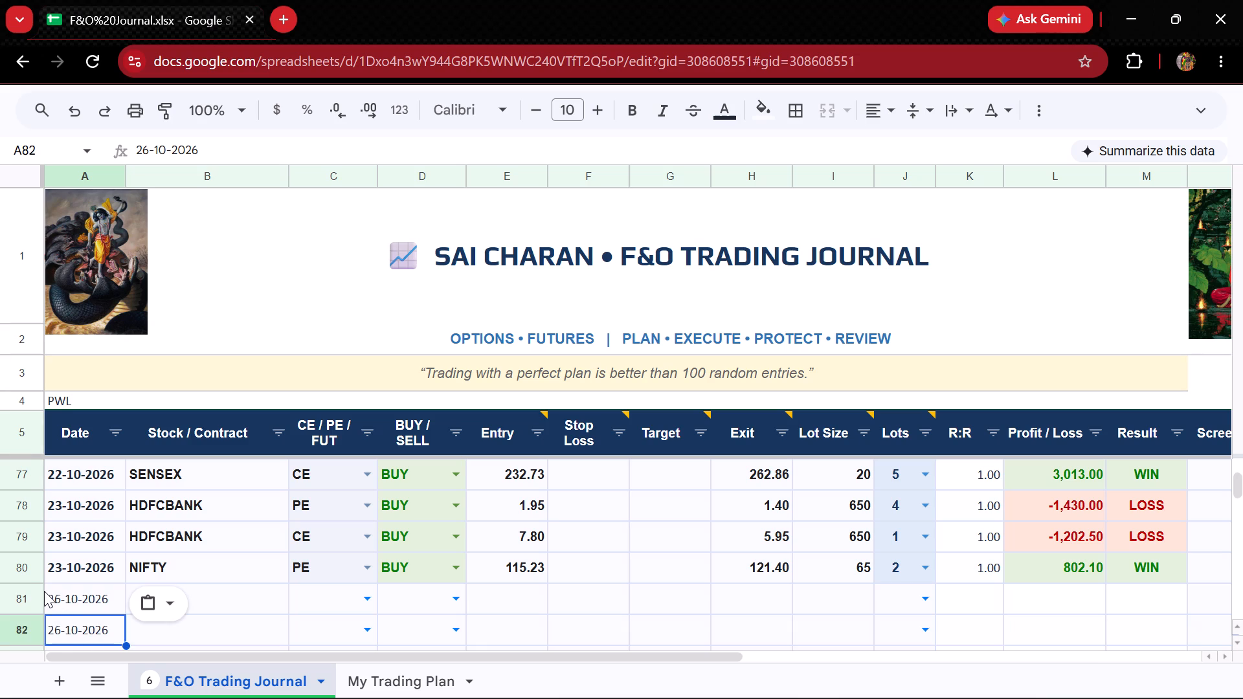
# Format the two 26-10-2026 dates in rows 81 and 82 as bold at font size 11.
pyautogui.moveTo(44, 591); pyautogui.dragTo(95, 639)
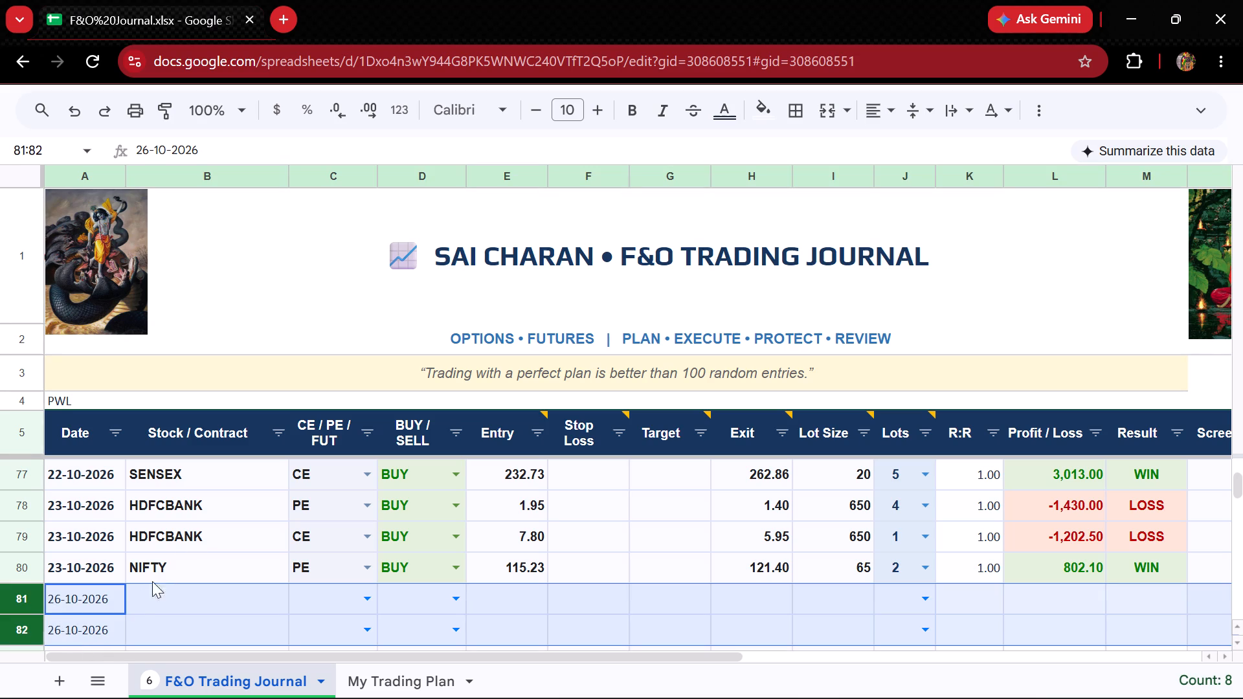
pyautogui.click(135, 595)
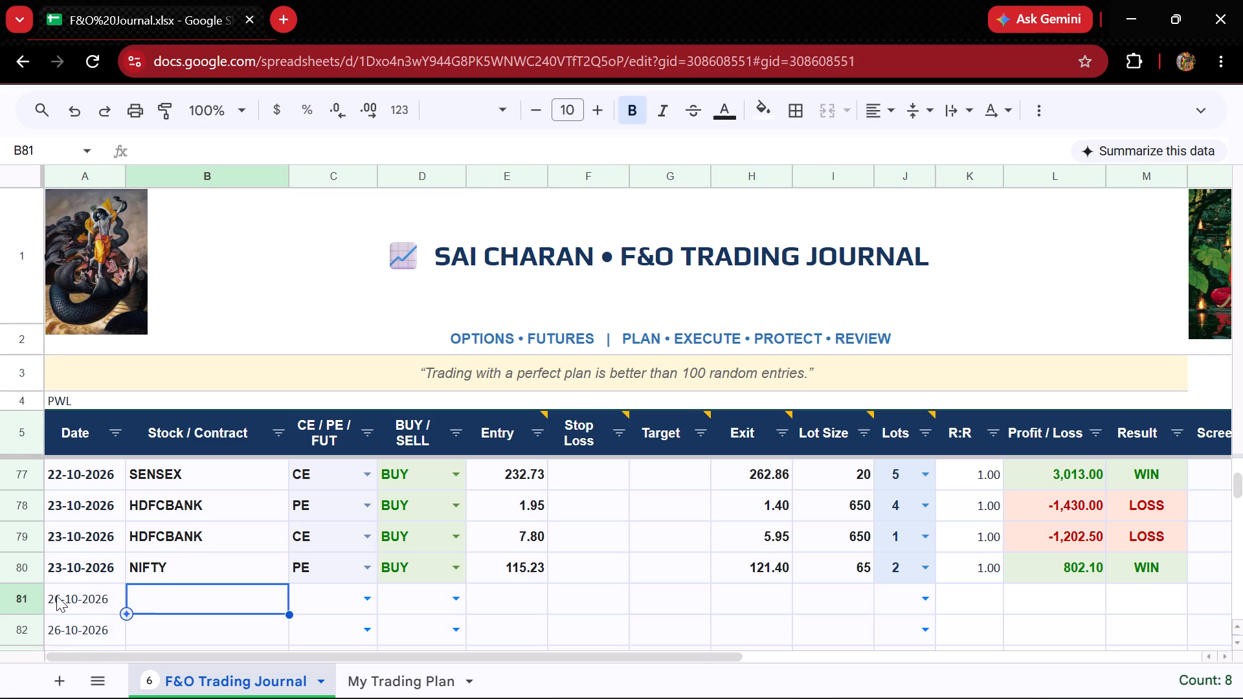
pyautogui.moveTo(50, 593); pyautogui.dragTo(71, 623)
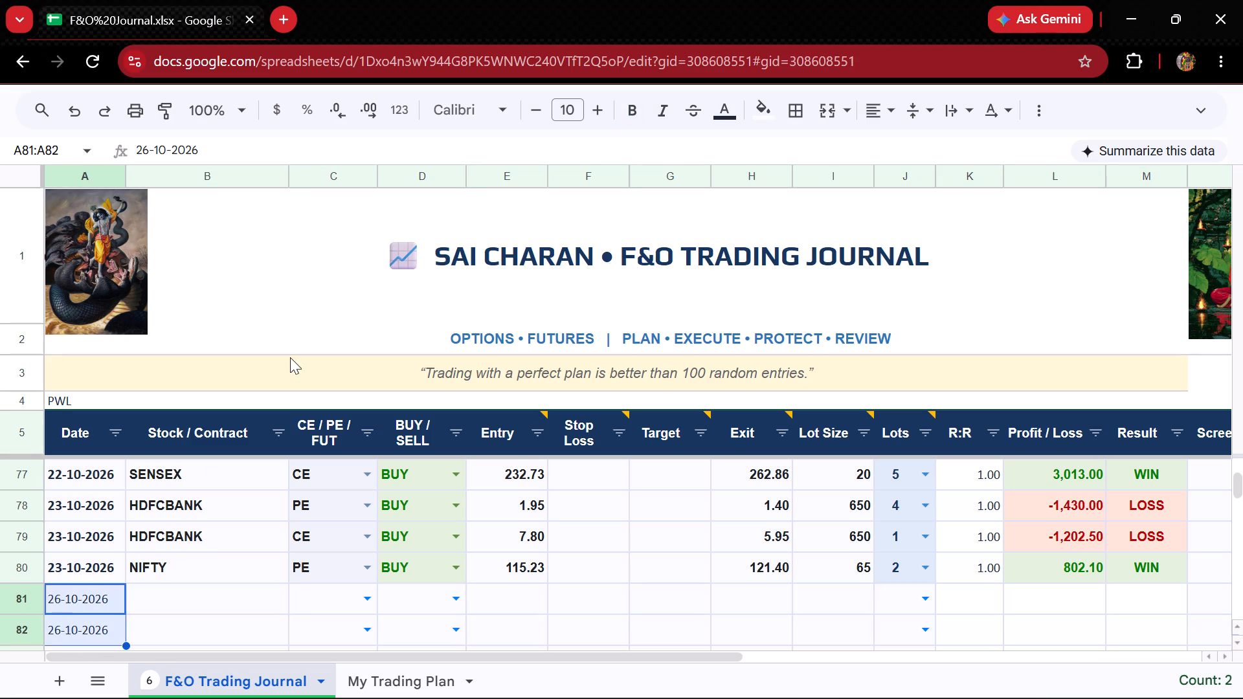
pyautogui.click(592, 104)
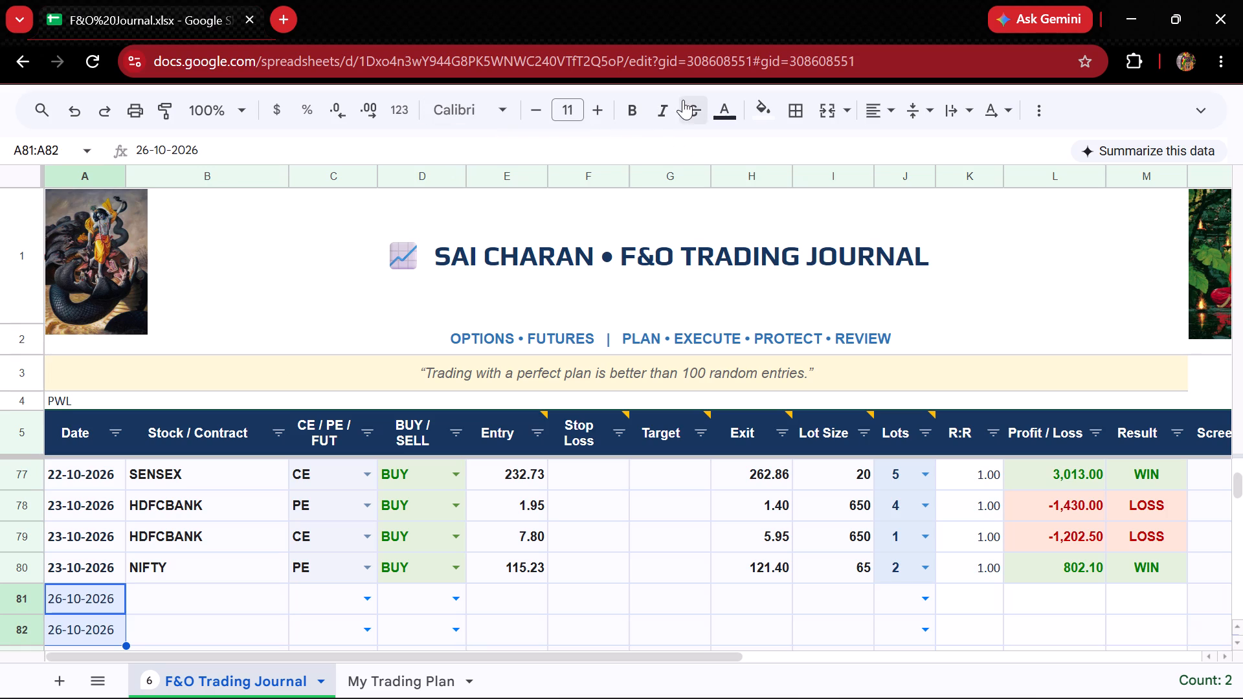
pyautogui.click(640, 102)
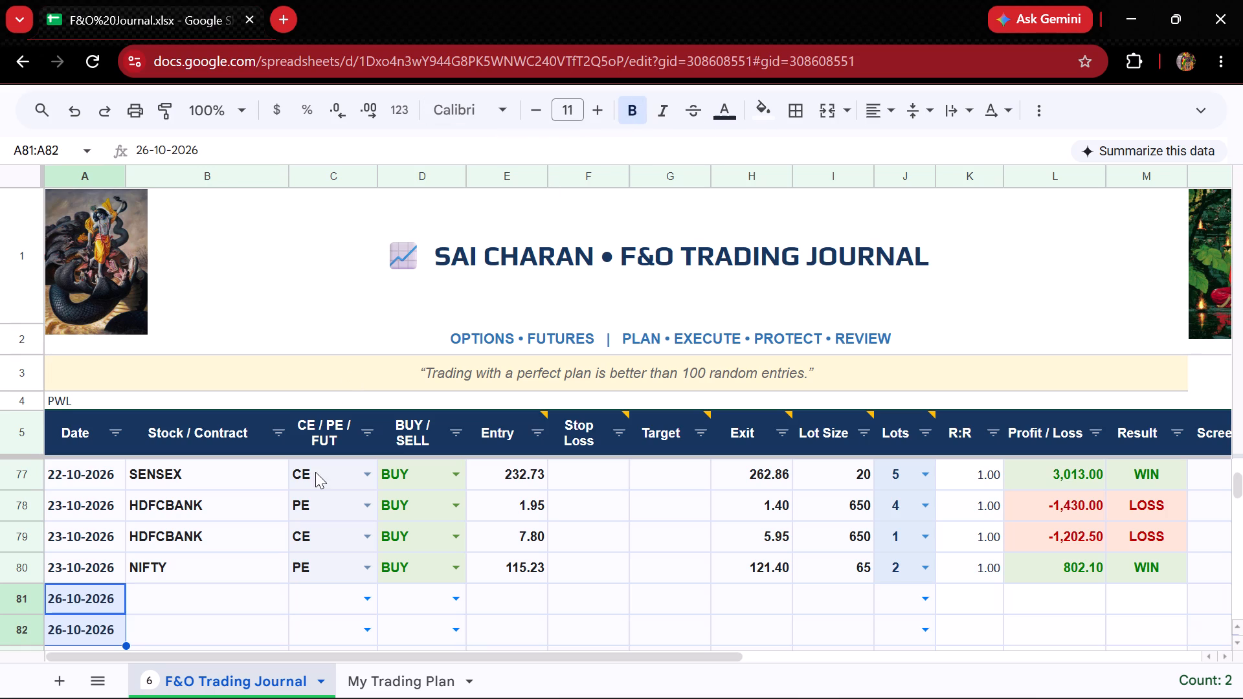
# Enter NIFTY as the contract in row 81 and set its type to PE and side to BUY.
pyautogui.click(240, 595)
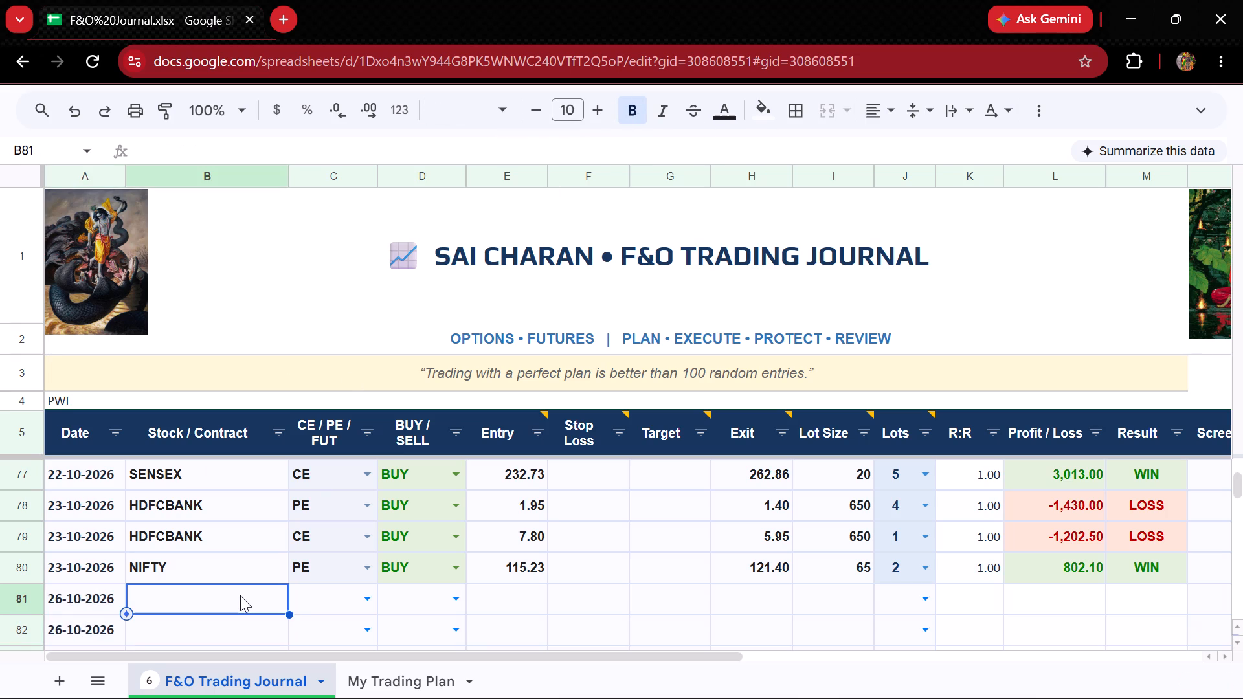
pyautogui.press('n')
pyautogui.click(240, 595)
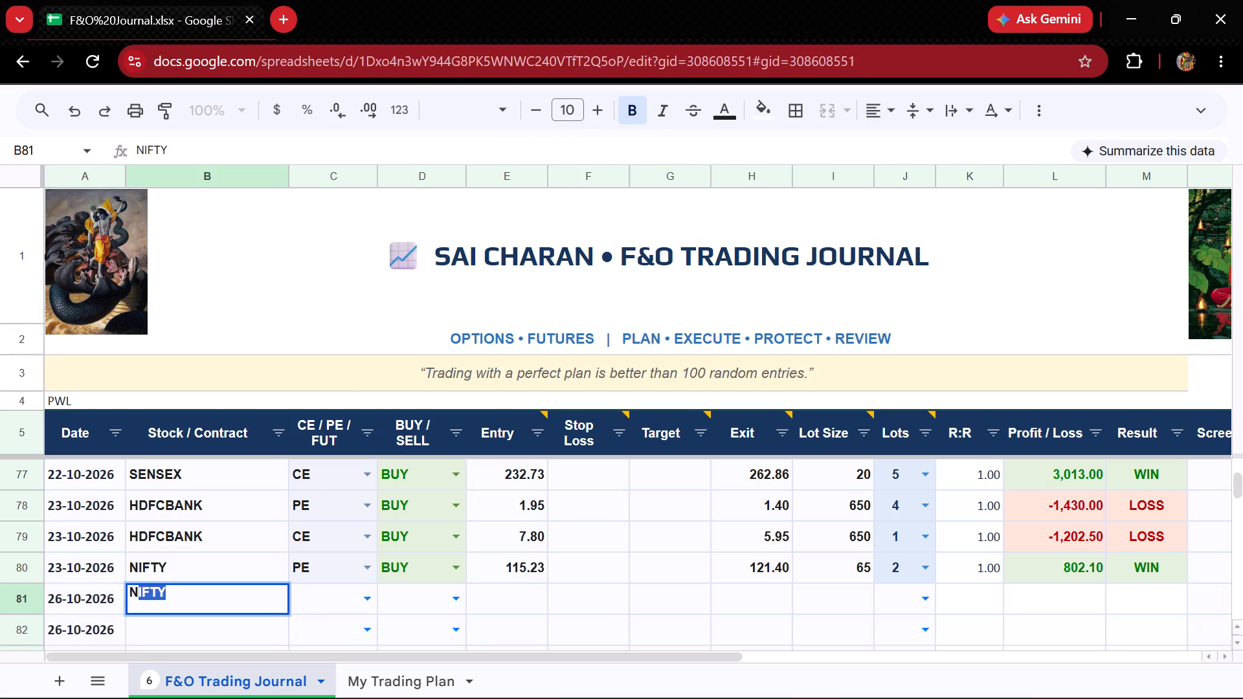
pyautogui.click(373, 598)
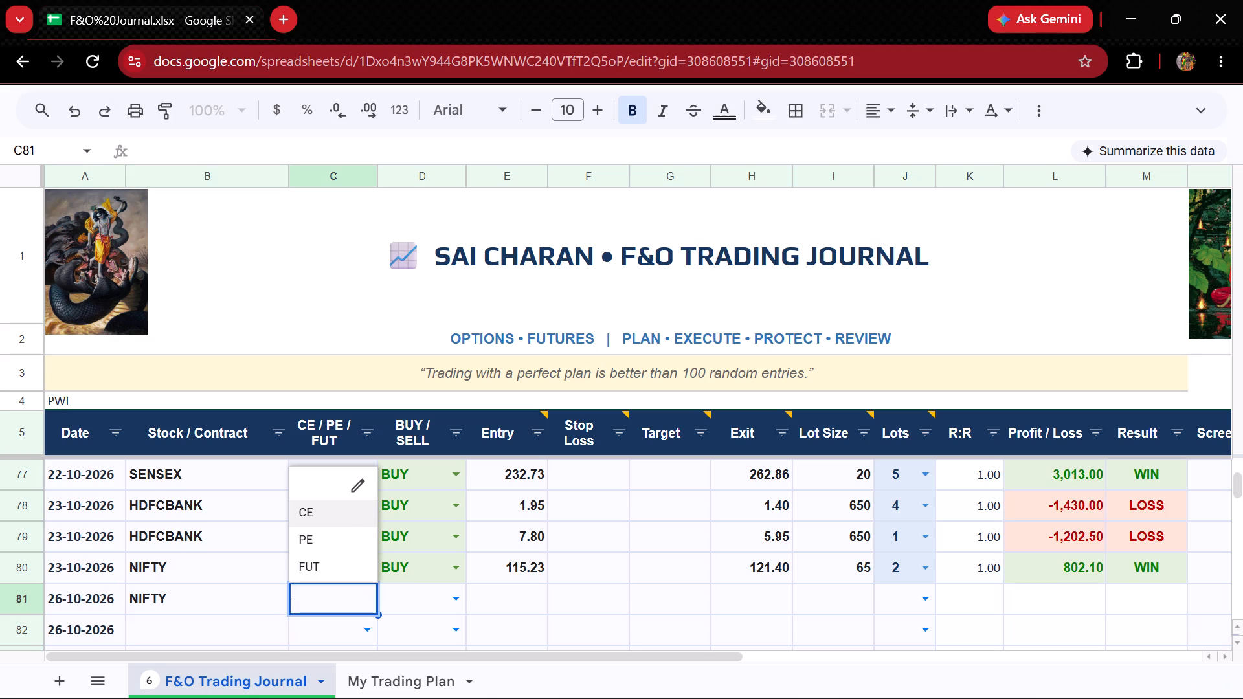
pyautogui.click(324, 531)
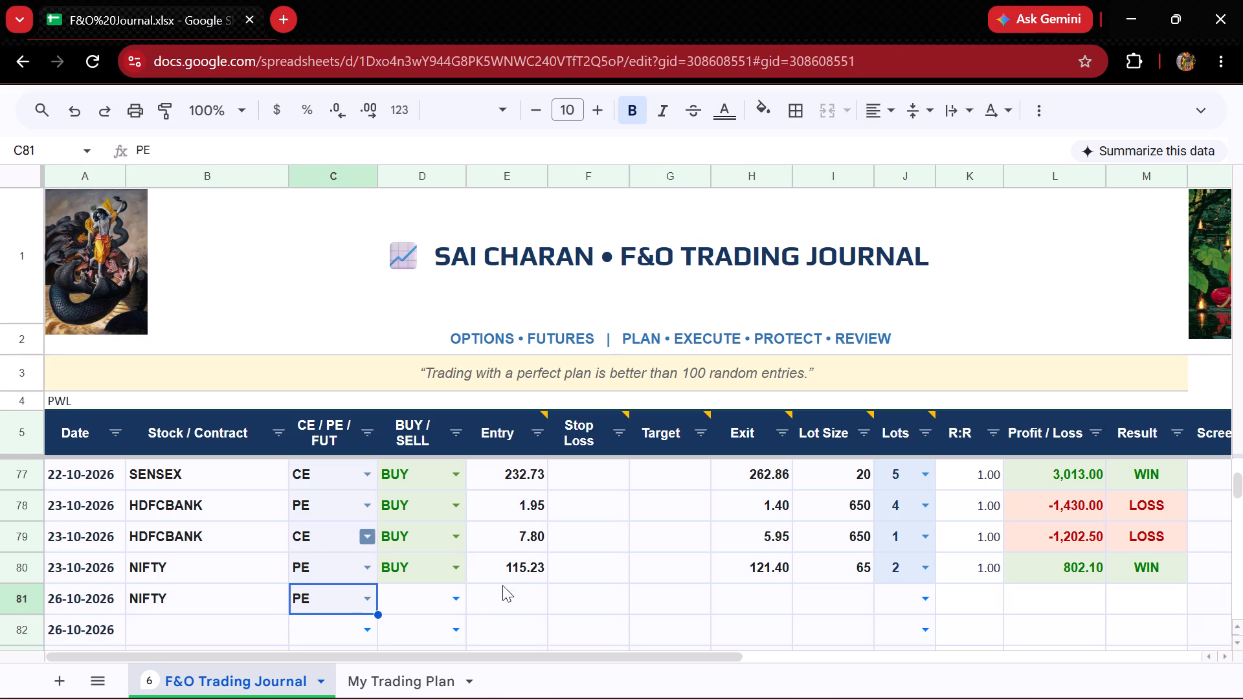
pyautogui.click(454, 600)
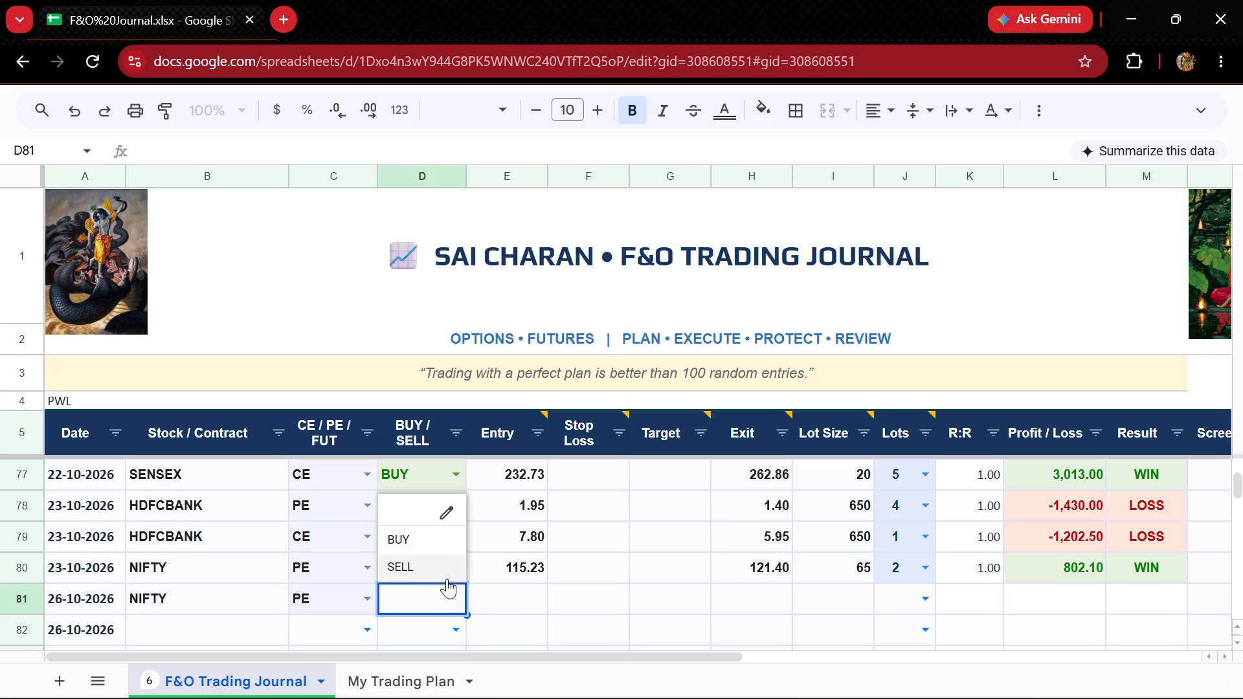
pyautogui.click(421, 540)
# Fill in the row 81 NIFTY trade's figures: Entry 35.96, Exit 27.59, Lot Size 65 and Lots 7.
pyautogui.click(524, 604)
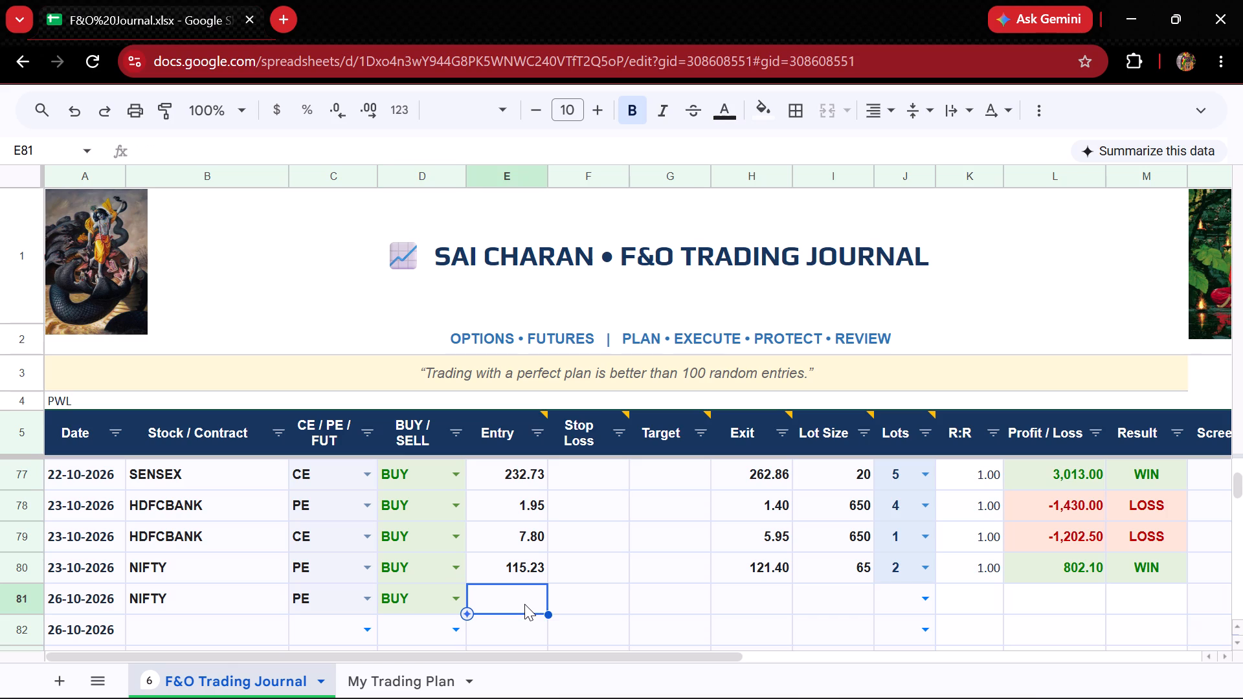
pyautogui.write('35')
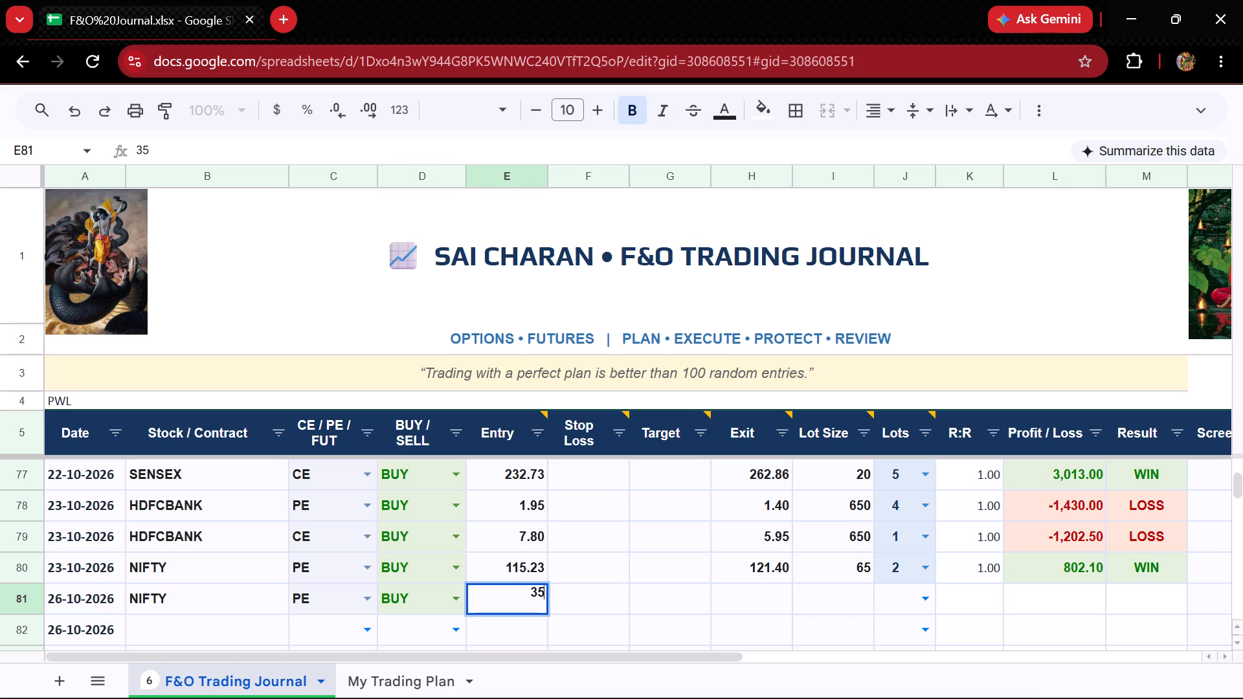
pyautogui.press('.')
pyautogui.write('96')
pyautogui.click(763, 595)
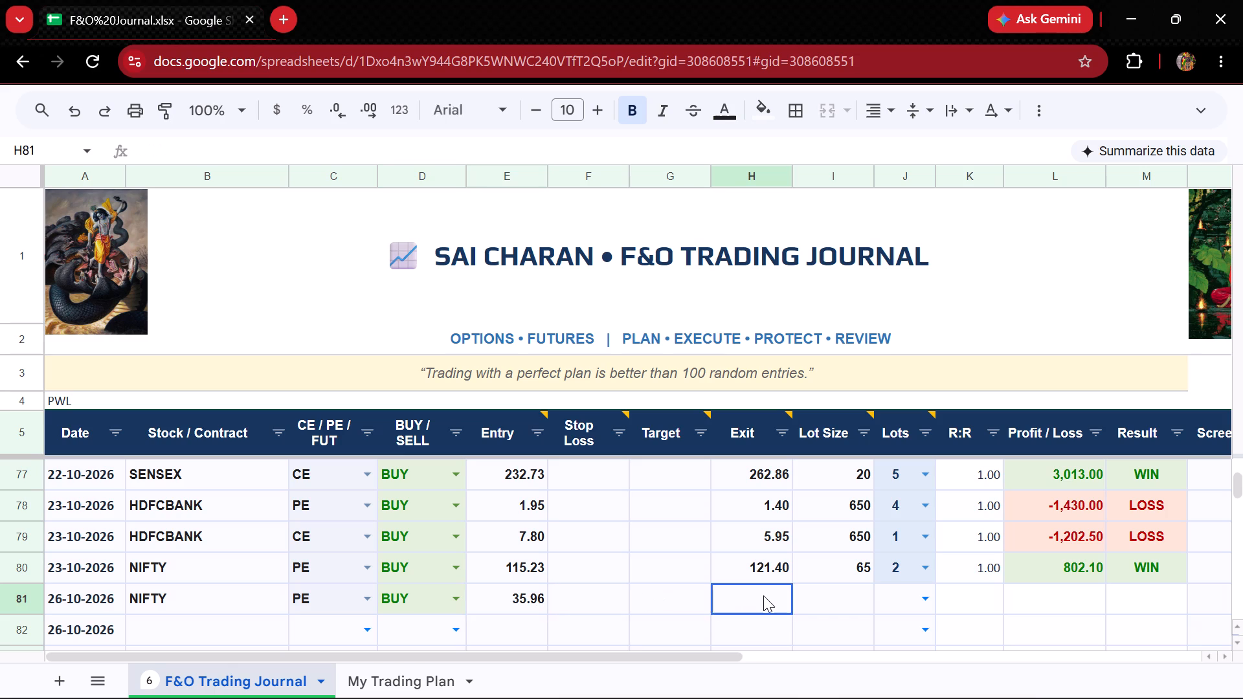
pyautogui.write('27.')
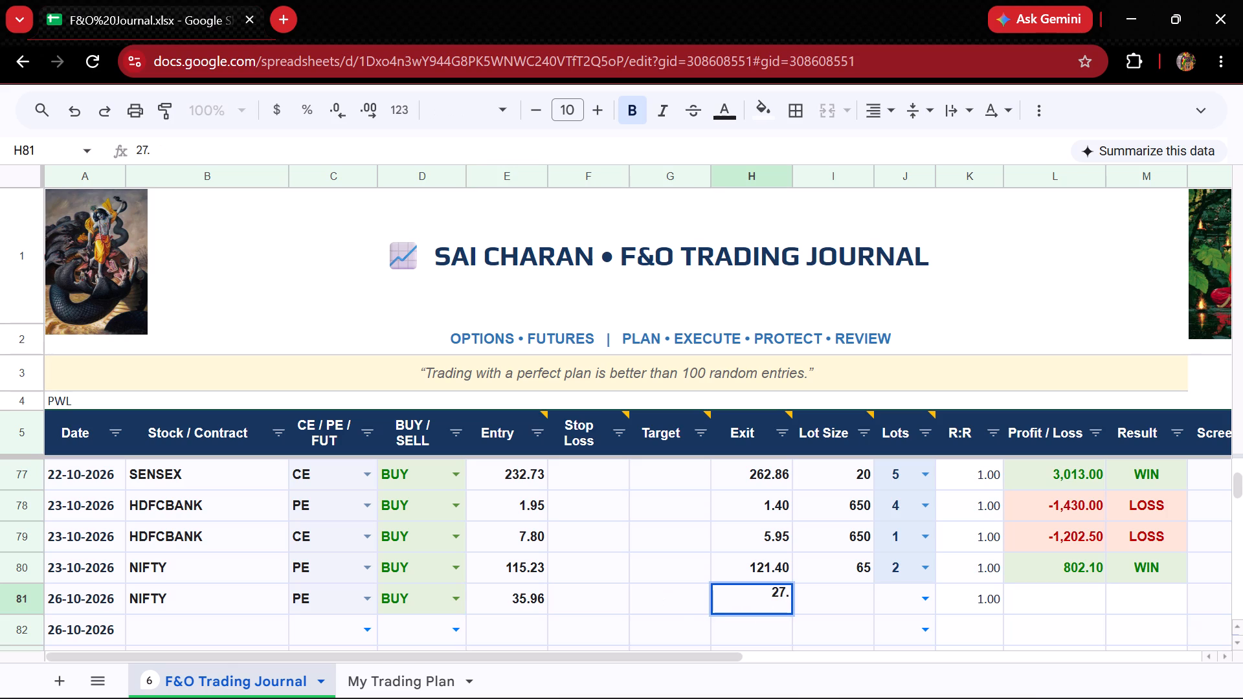
pyautogui.write('59')
pyautogui.click(848, 589)
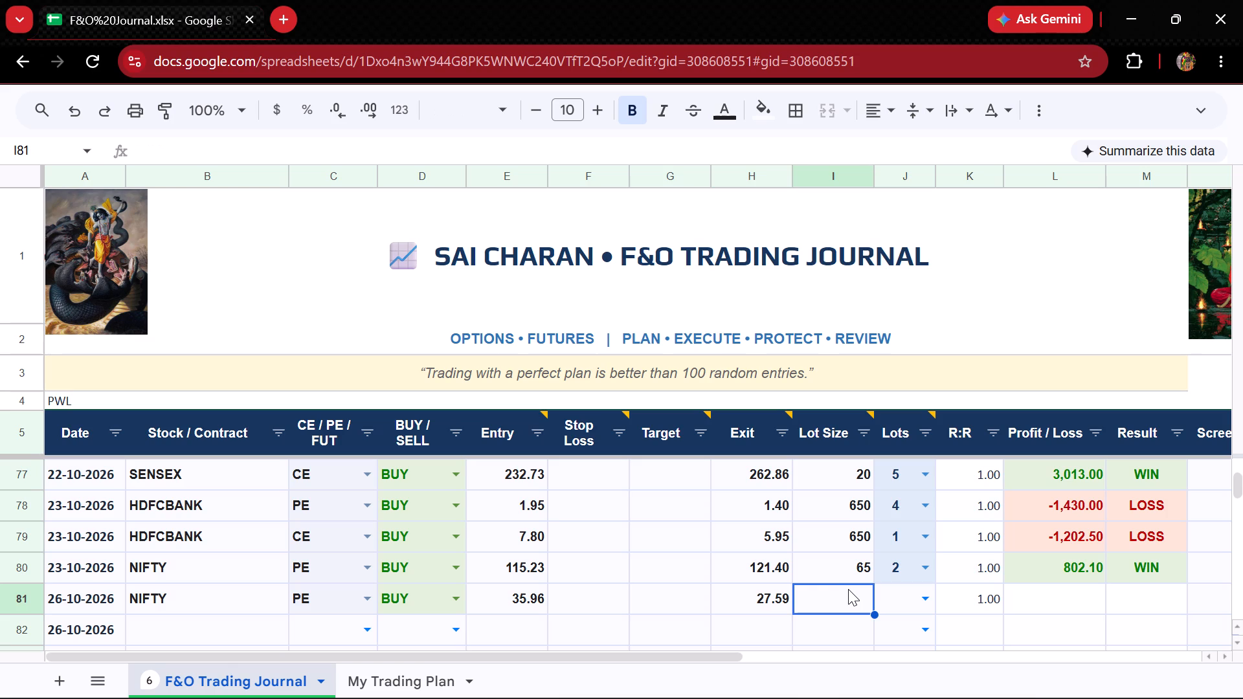
pyautogui.write('65')
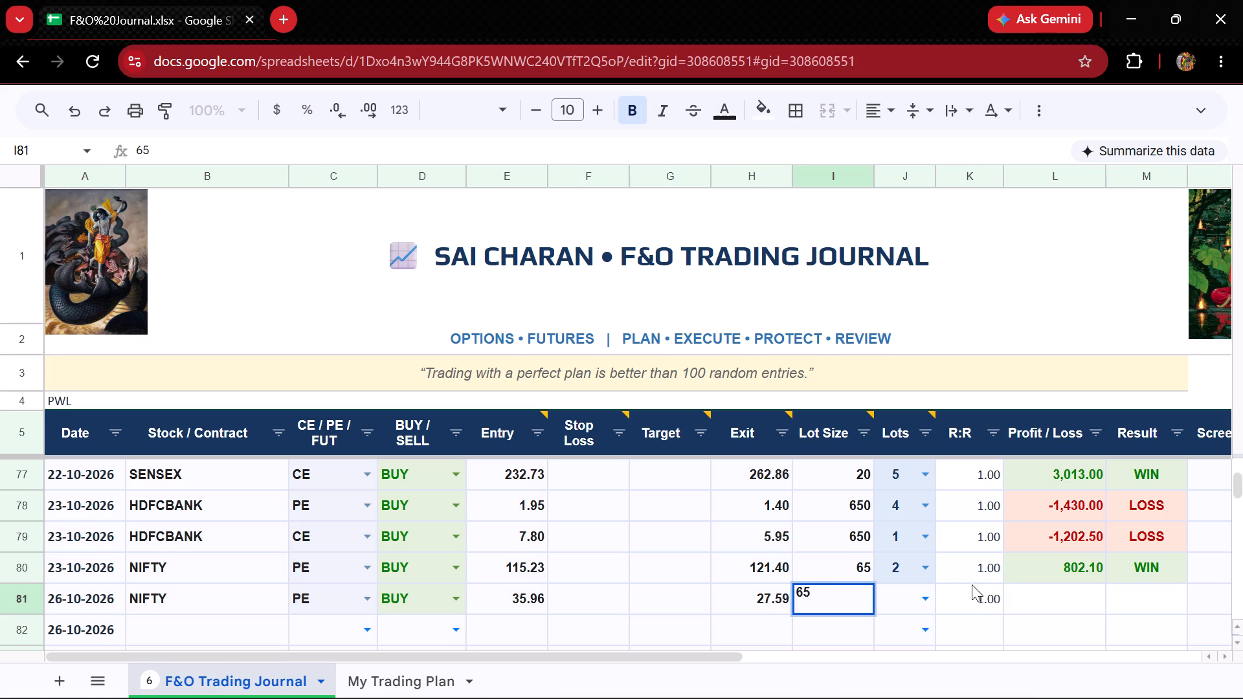
pyautogui.moveTo(914, 603); pyautogui.dragTo(921, 599)
pyautogui.click(921, 599)
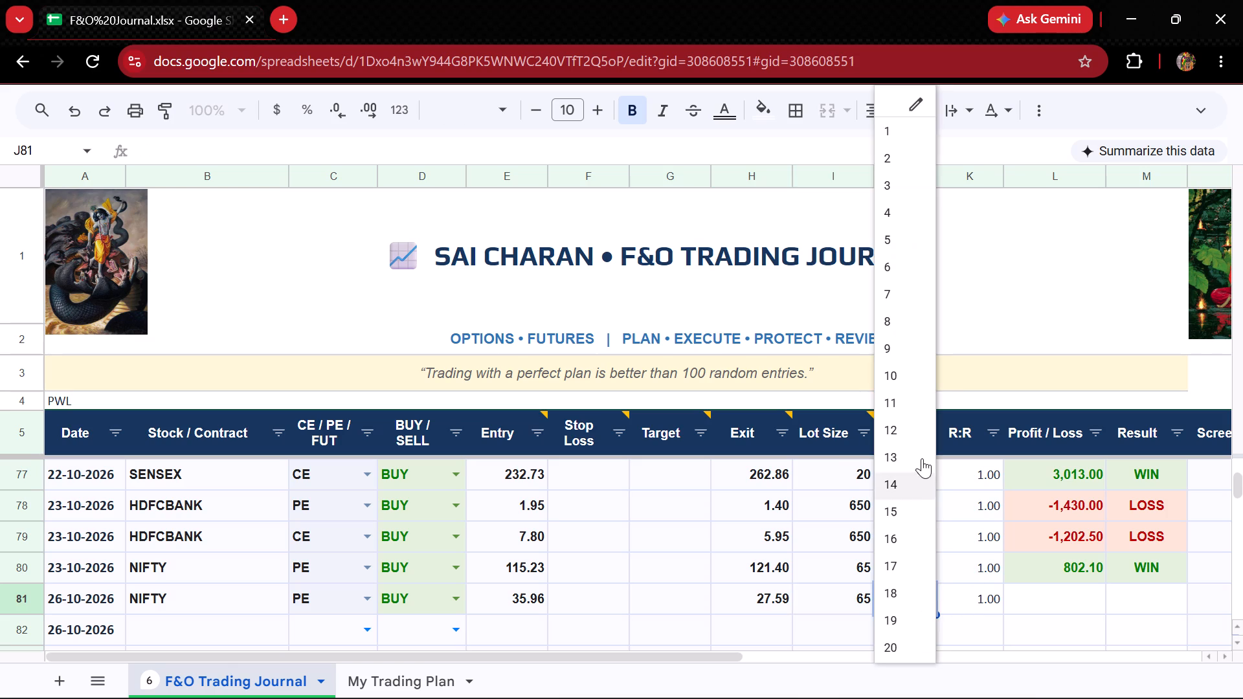
pyautogui.click(903, 239)
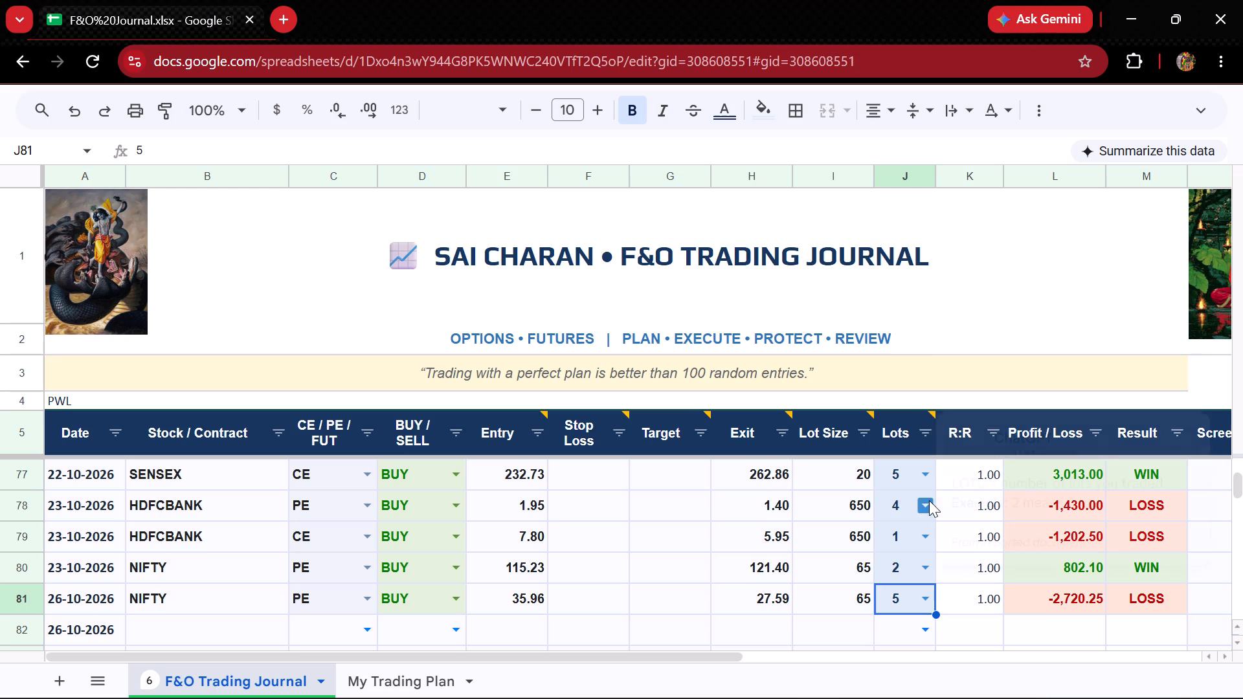
pyautogui.click(930, 599)
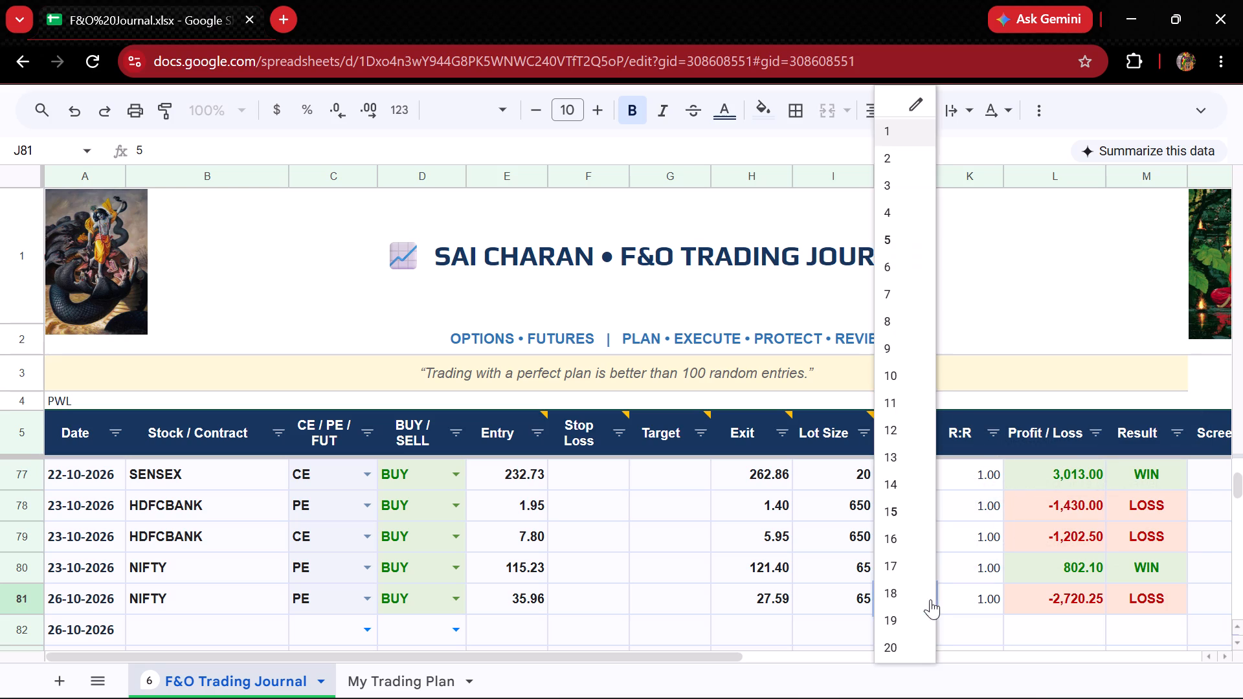
pyautogui.click(898, 294)
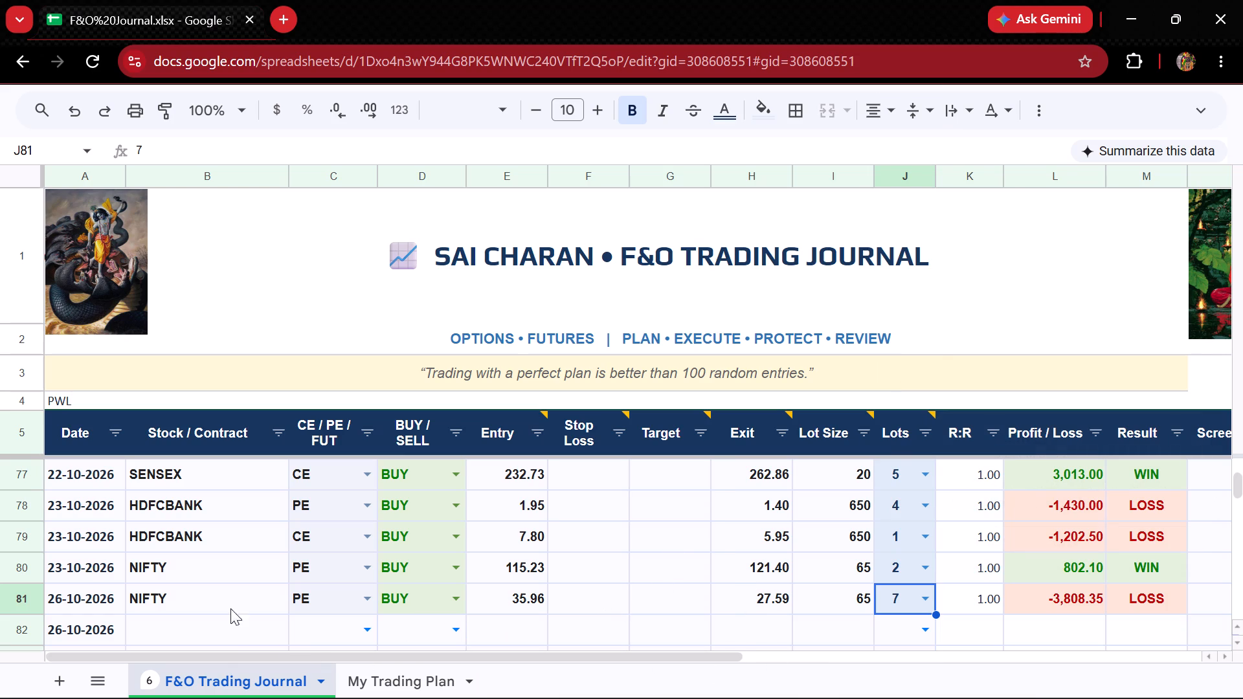
# Enter NIFTY as the contract in row 82 and set its type to PE and side to BUY.
pyautogui.click(208, 628)
pyautogui.press('n')
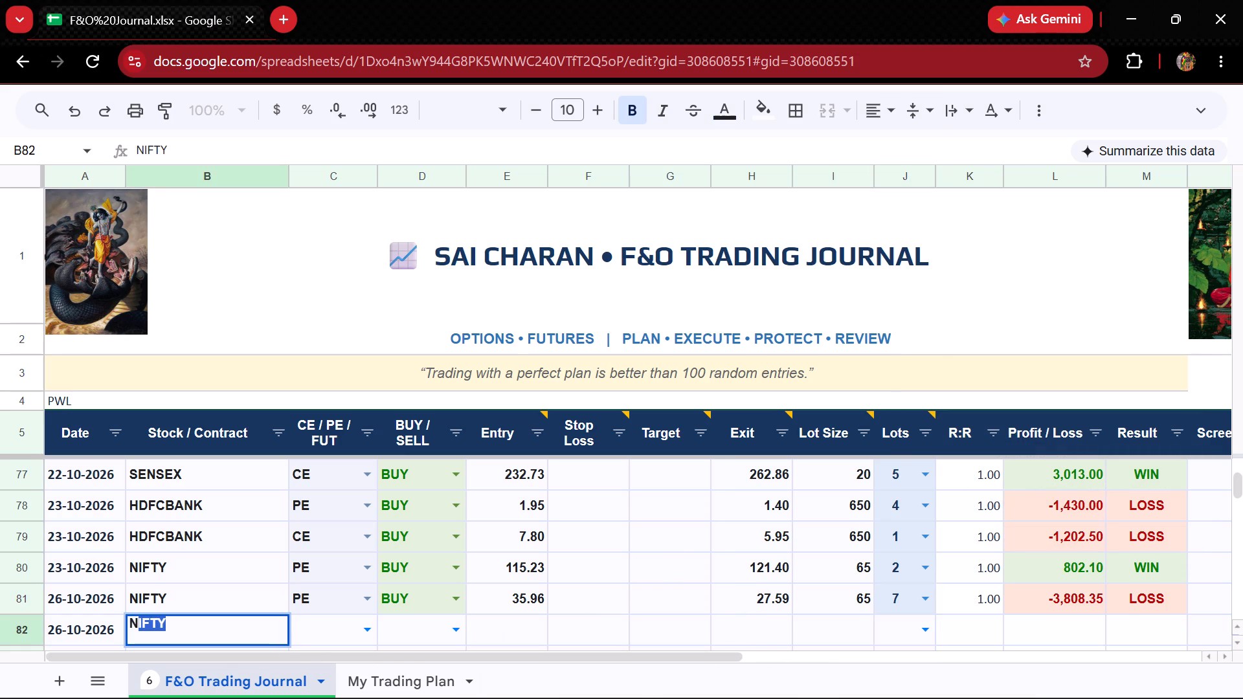
pyautogui.click(214, 628)
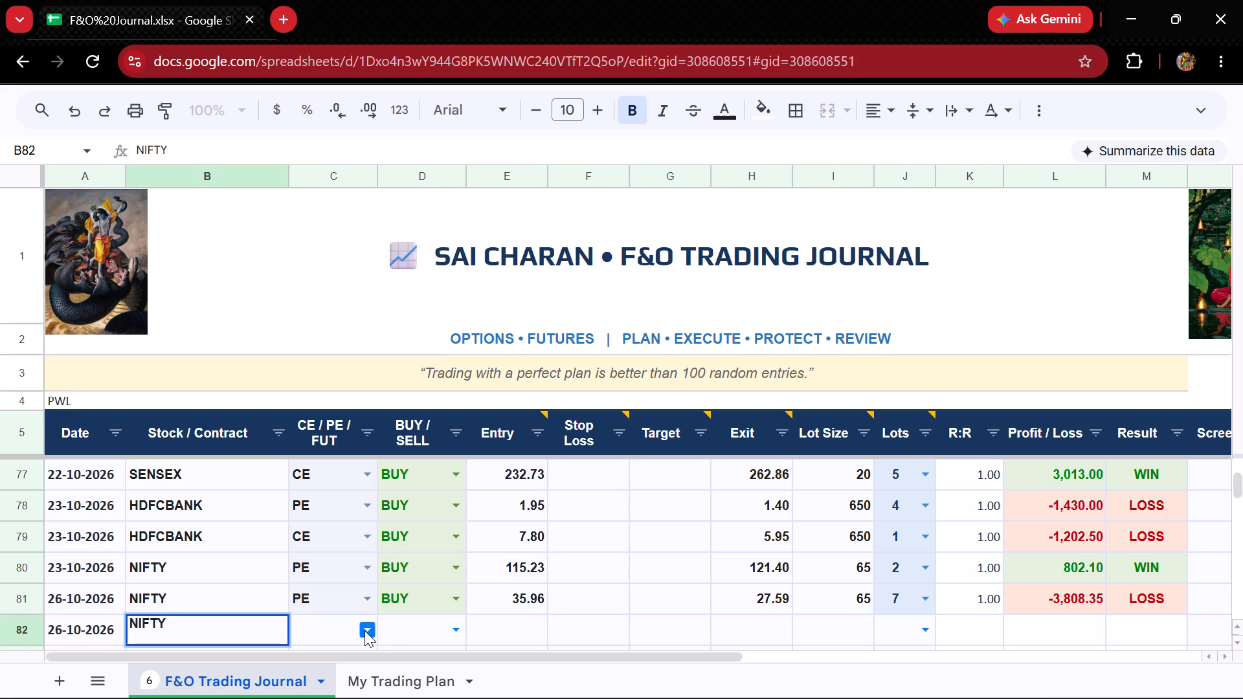
pyautogui.click(364, 630)
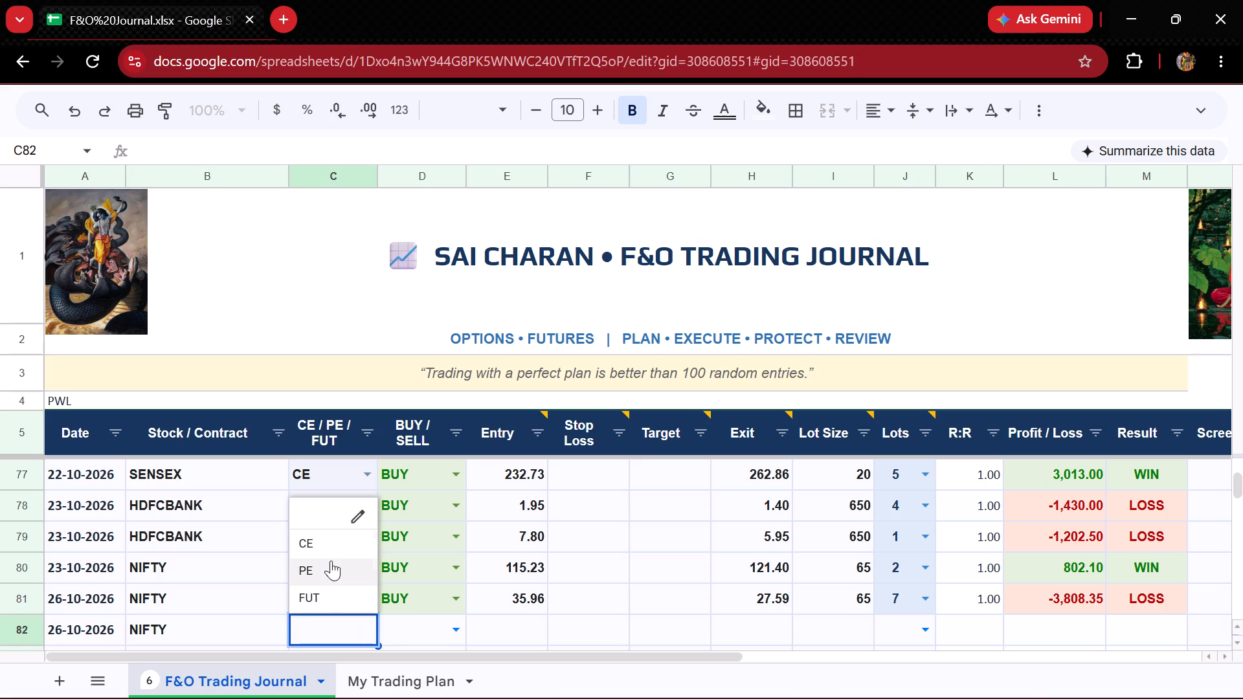
pyautogui.click(326, 575)
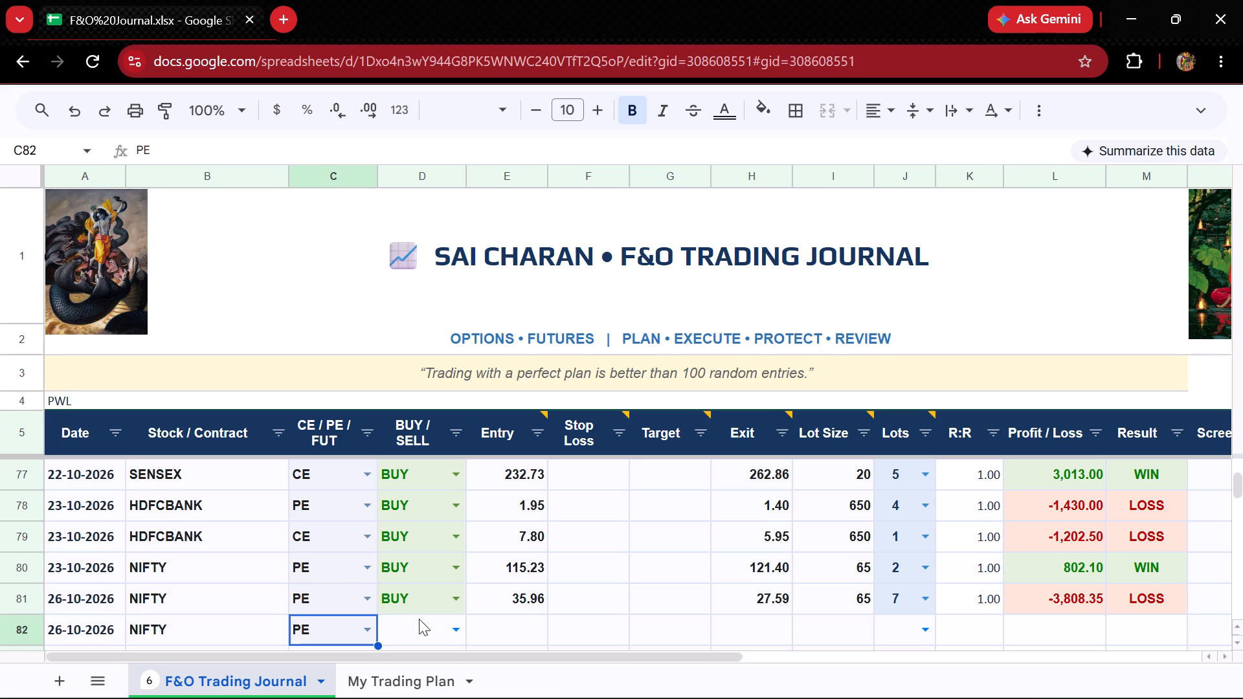
pyautogui.click(458, 629)
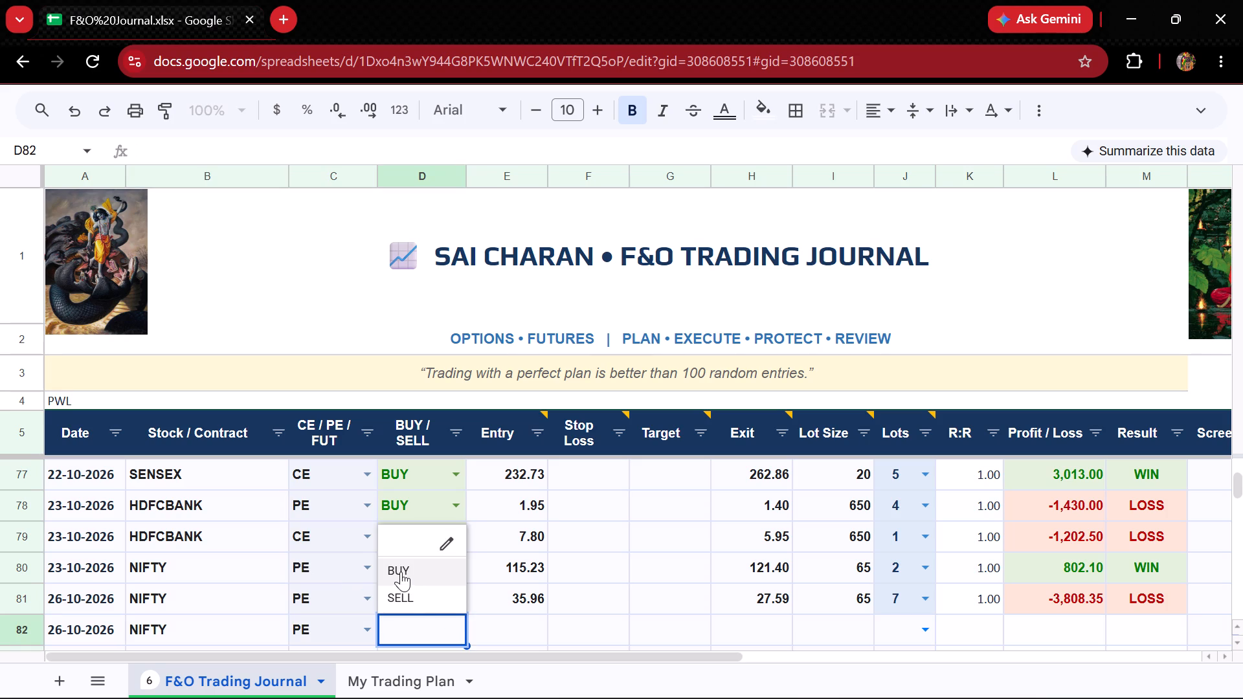
pyautogui.click(401, 571)
# Fill in the row 82 NIFTY trade's figures: Entry 90.40, Exit 53.80, Lot Size 65 and Lots 1.
pyautogui.click(506, 630)
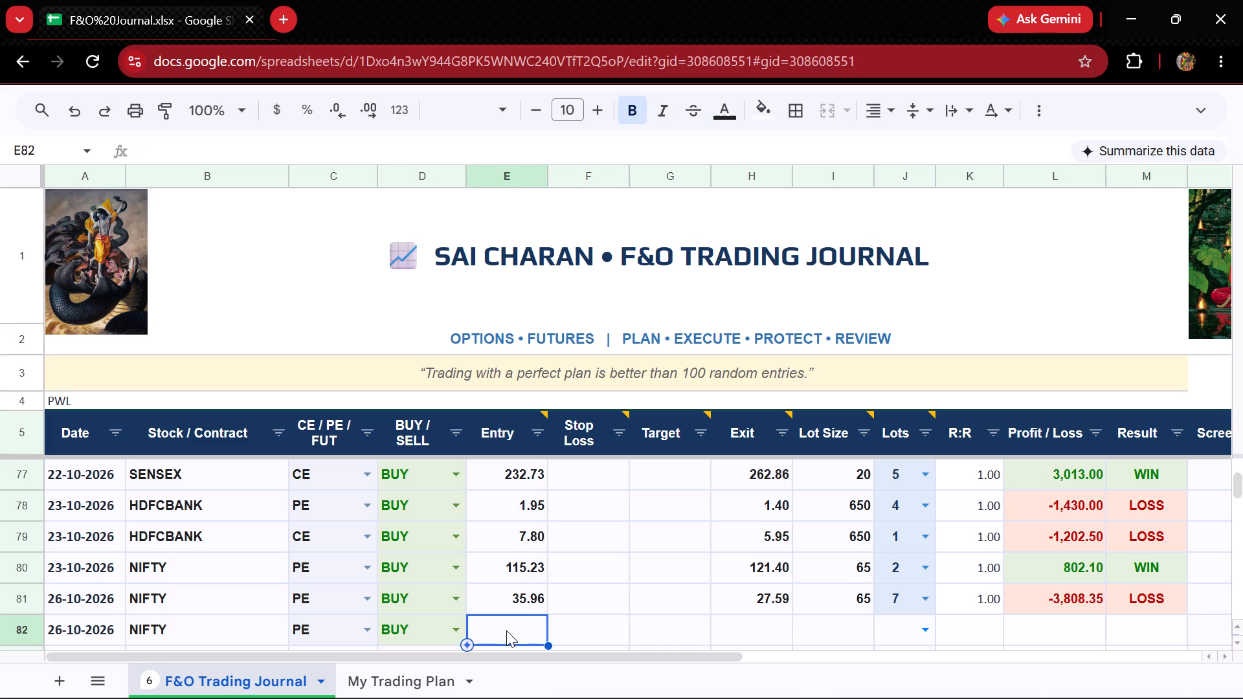
pyautogui.write('35')
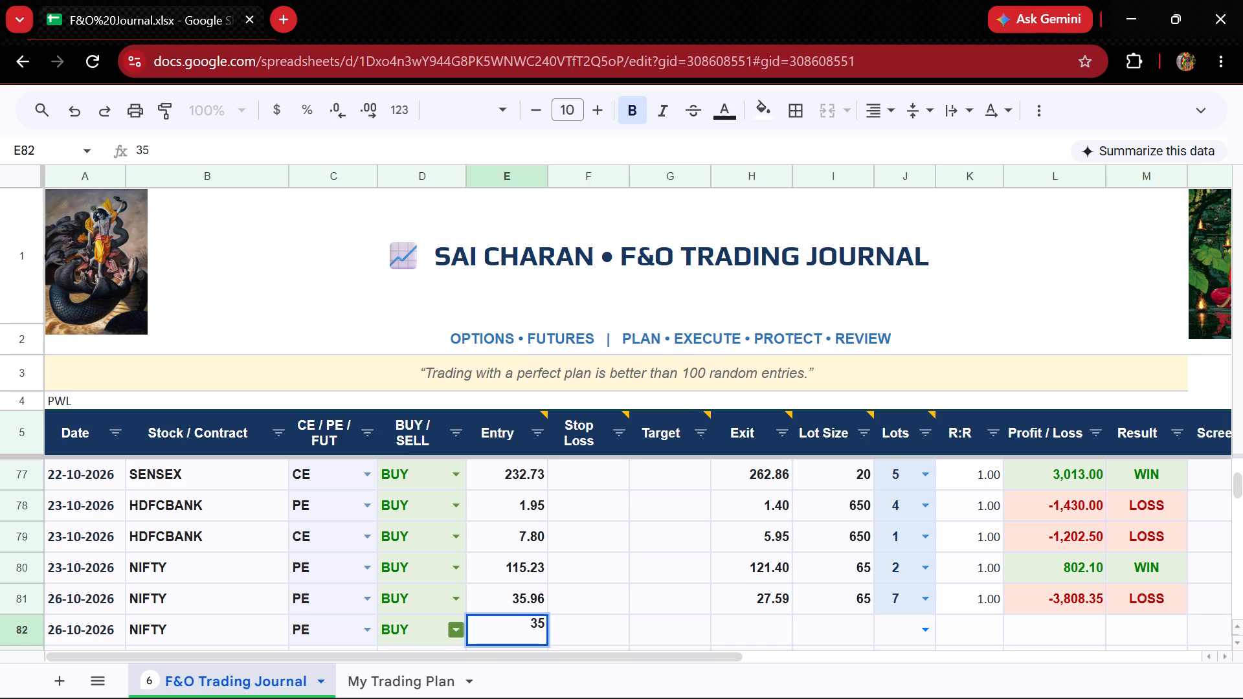
pyautogui.press('BackSpace')
pyautogui.press('BackSpace')
pyautogui.write('90')
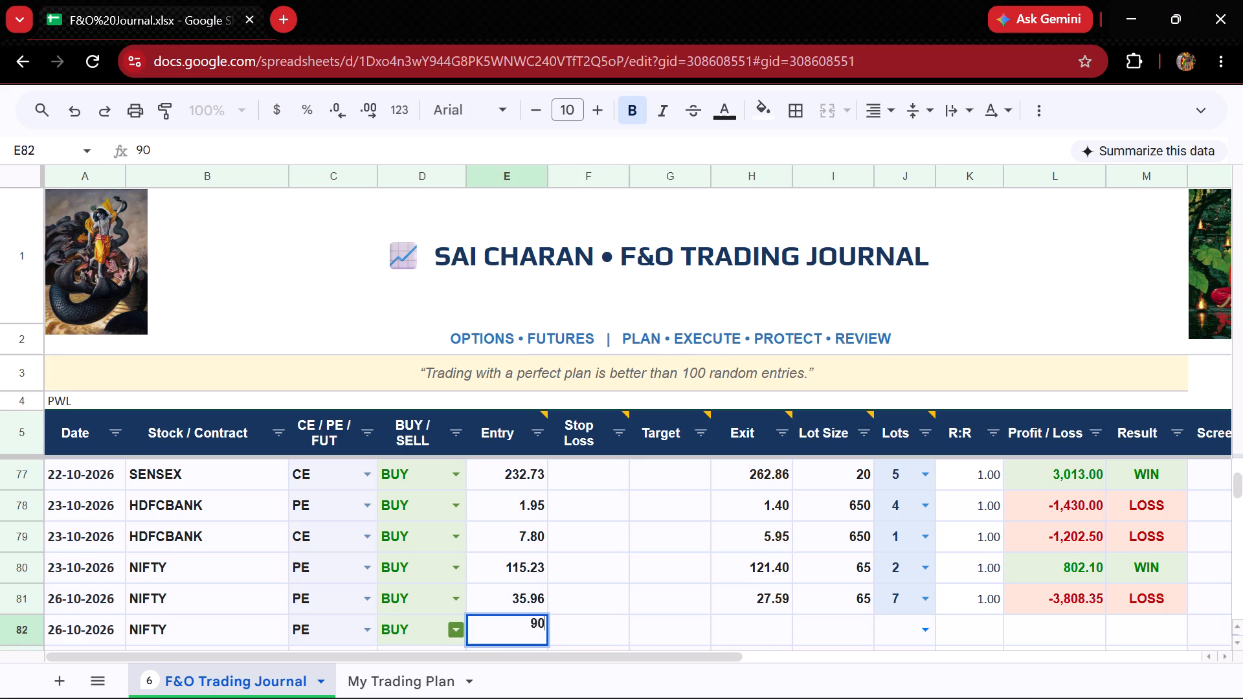
pyautogui.press('.')
pyautogui.write('40')
pyautogui.click(775, 622)
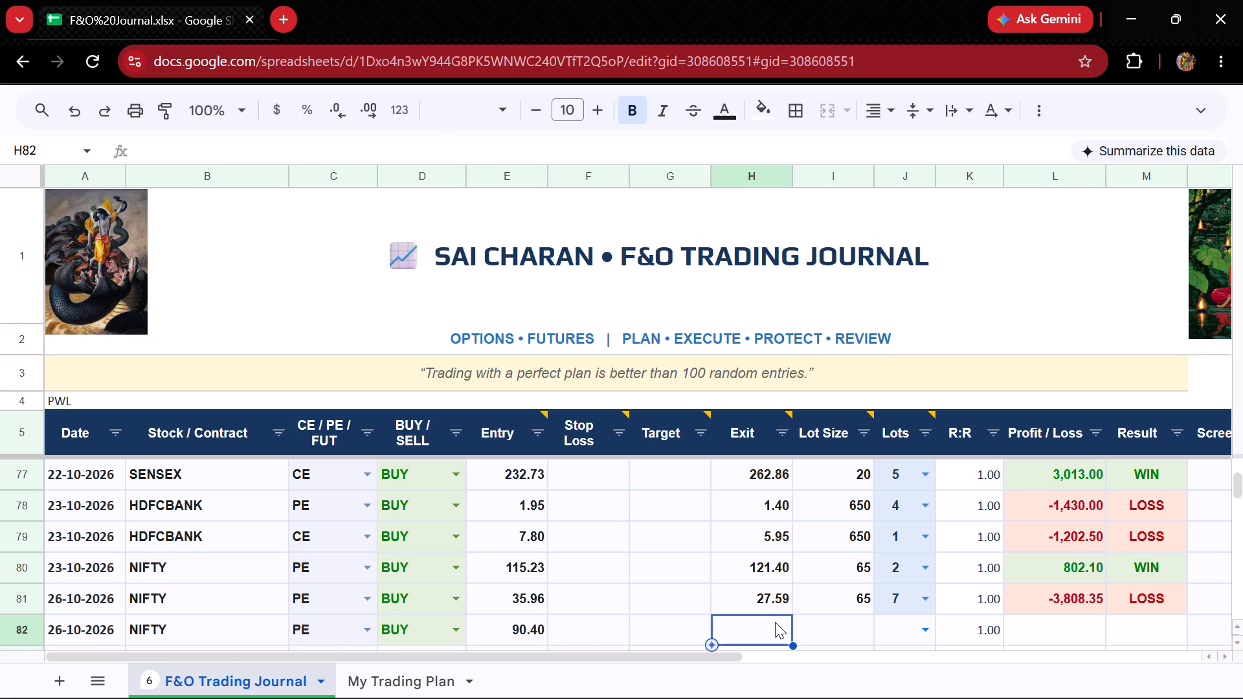
pyautogui.write('53.')
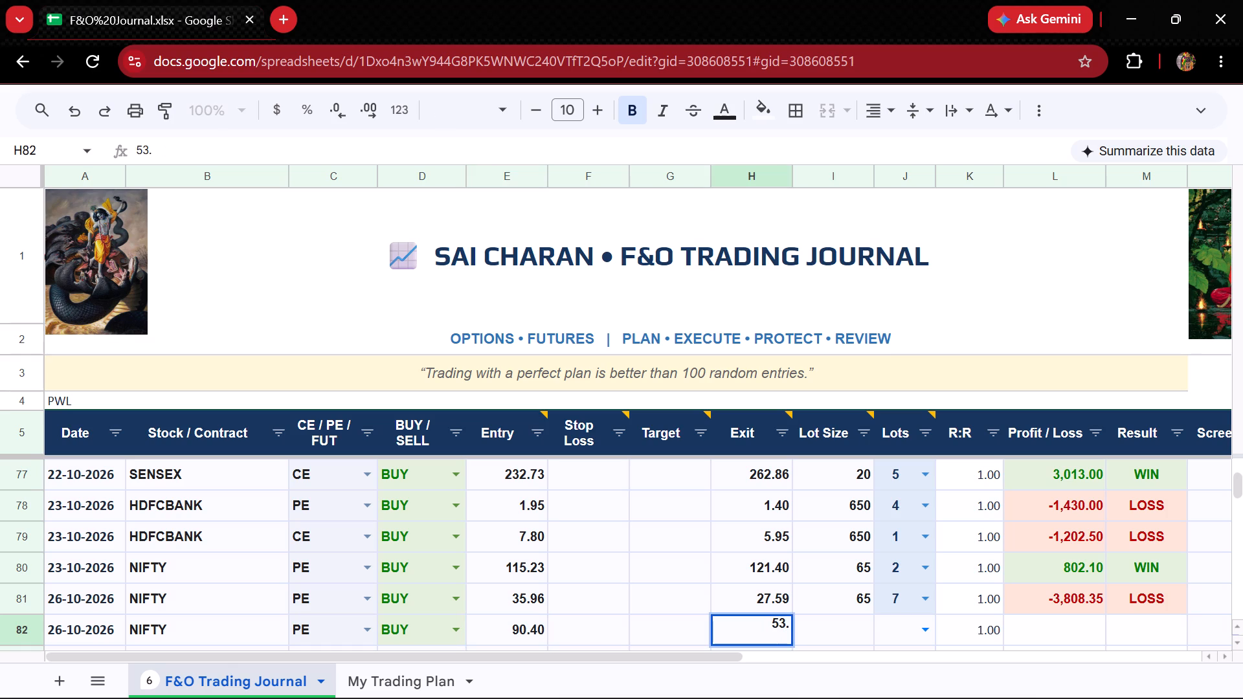
pyautogui.write('80')
pyautogui.click(833, 621)
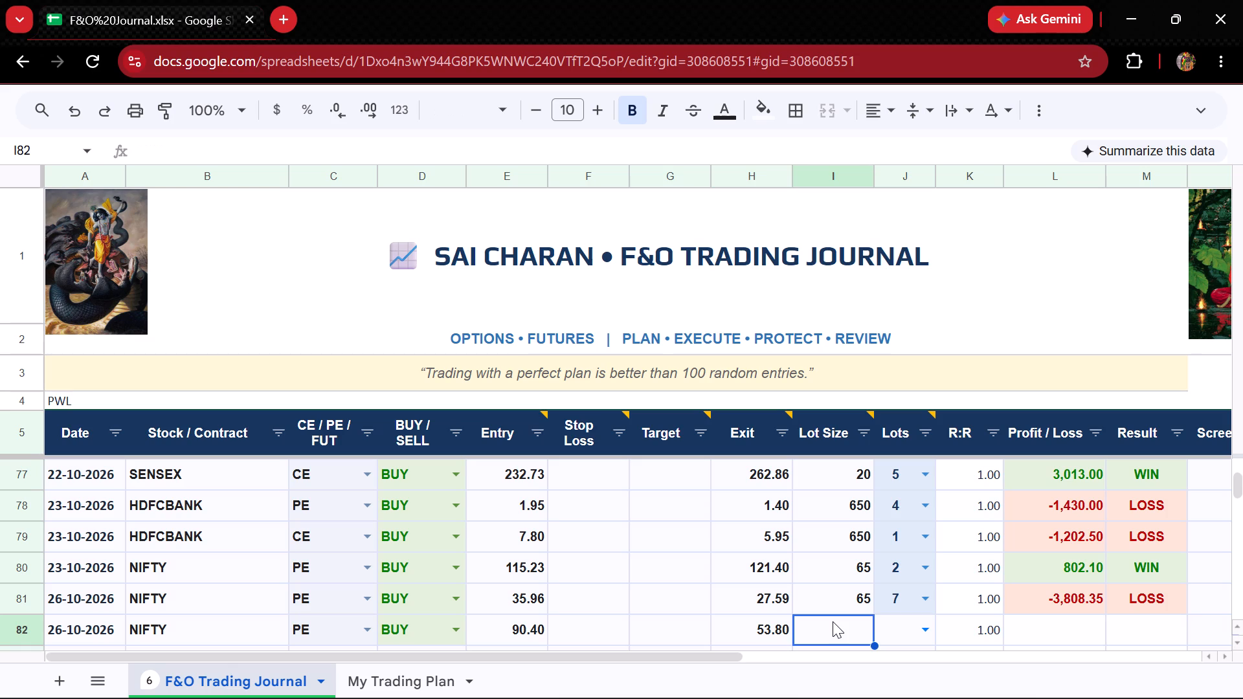
pyautogui.write('65')
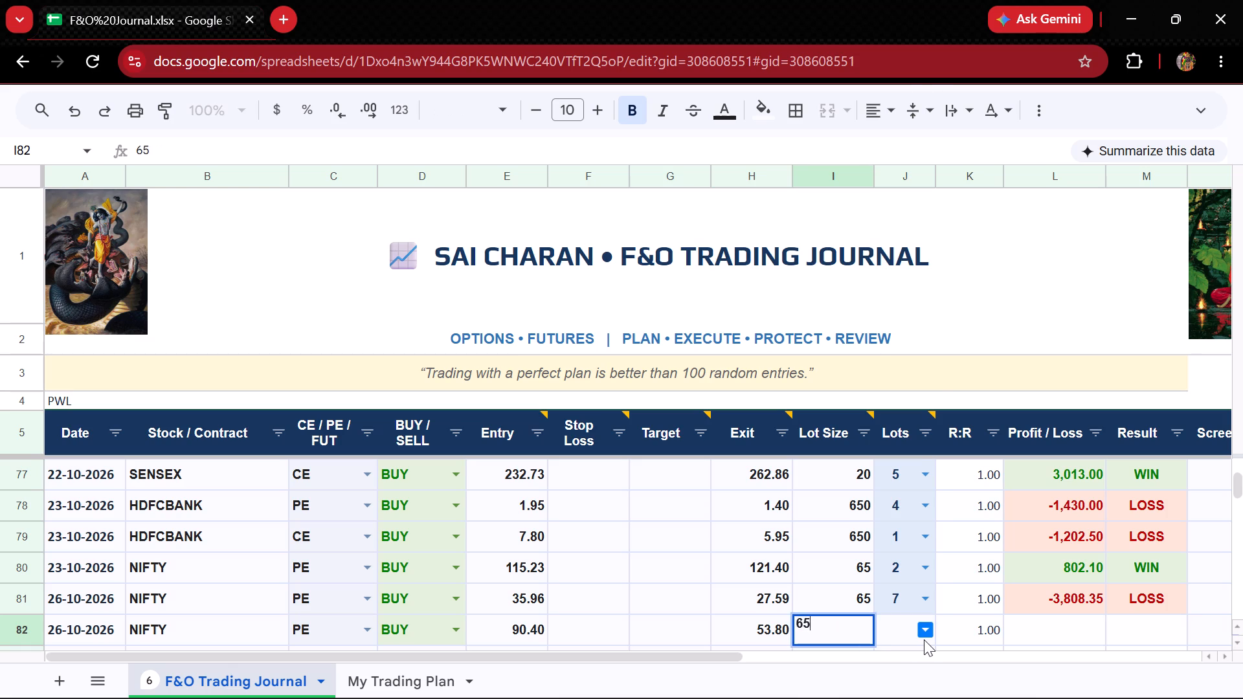
pyautogui.click(924, 639)
pyautogui.click(895, 130)
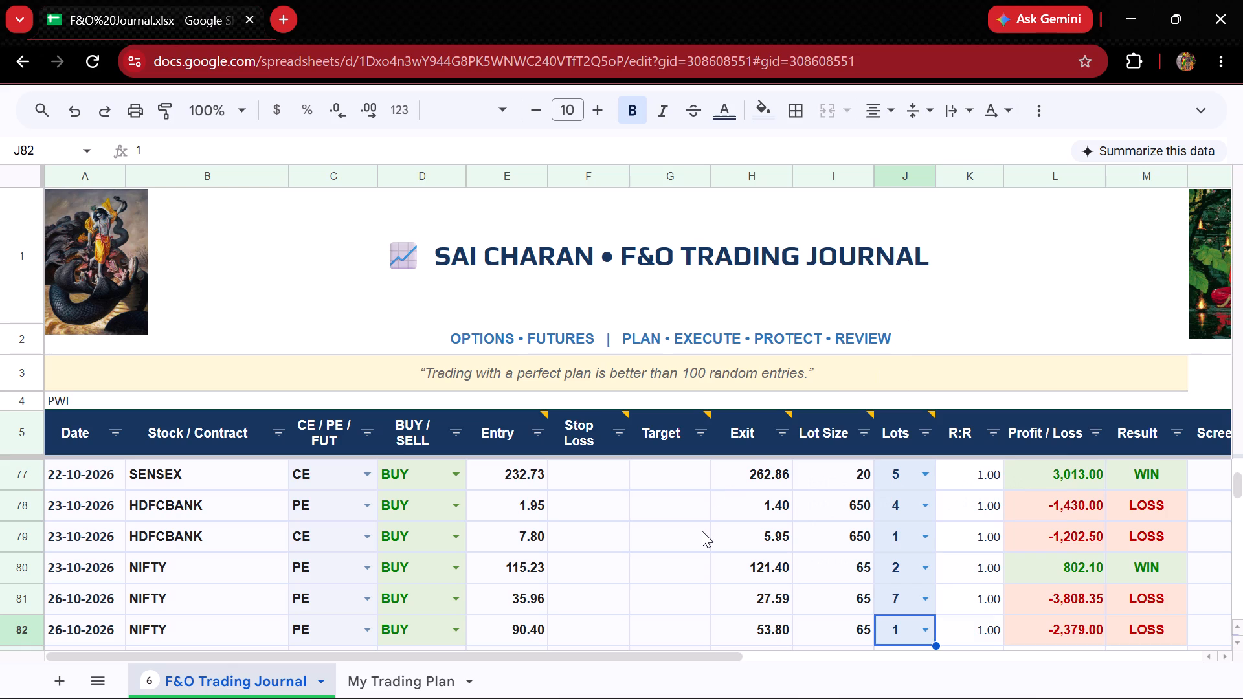
# Format the empty date cells in rows 83 to 85 as bold at font size 11.
pyautogui.scroll(-1, 372, 605)
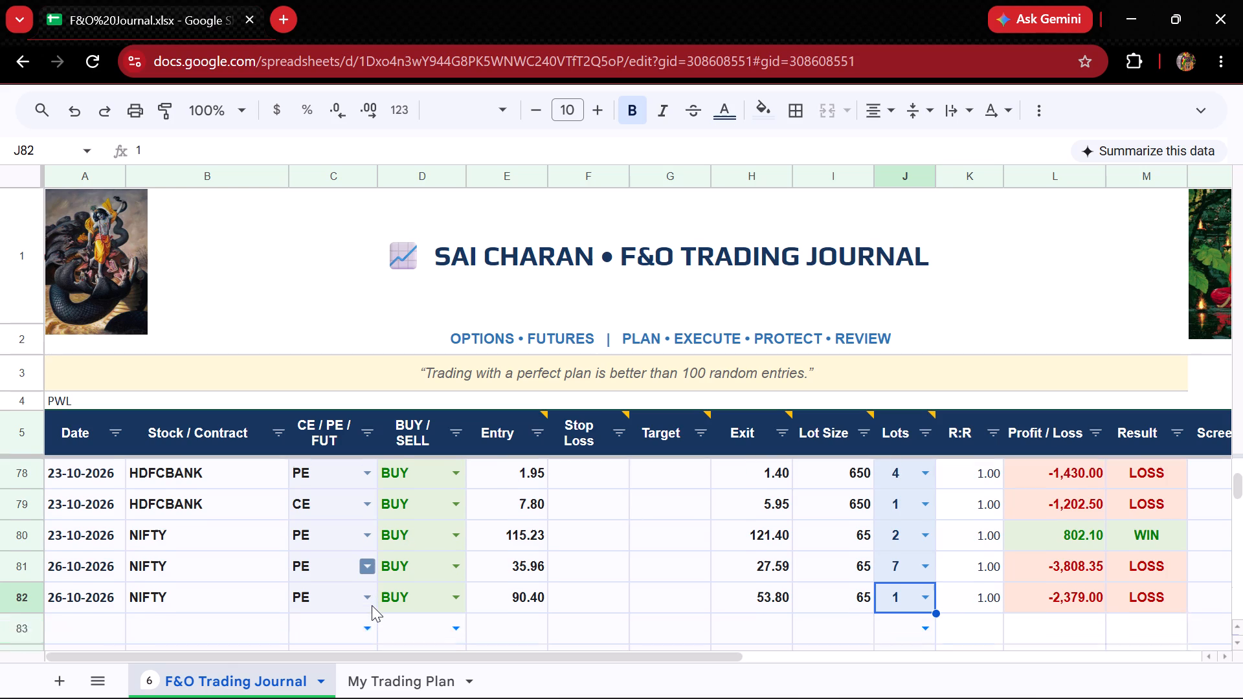
pyautogui.scroll(-1, 372, 605)
pyautogui.click(103, 575)
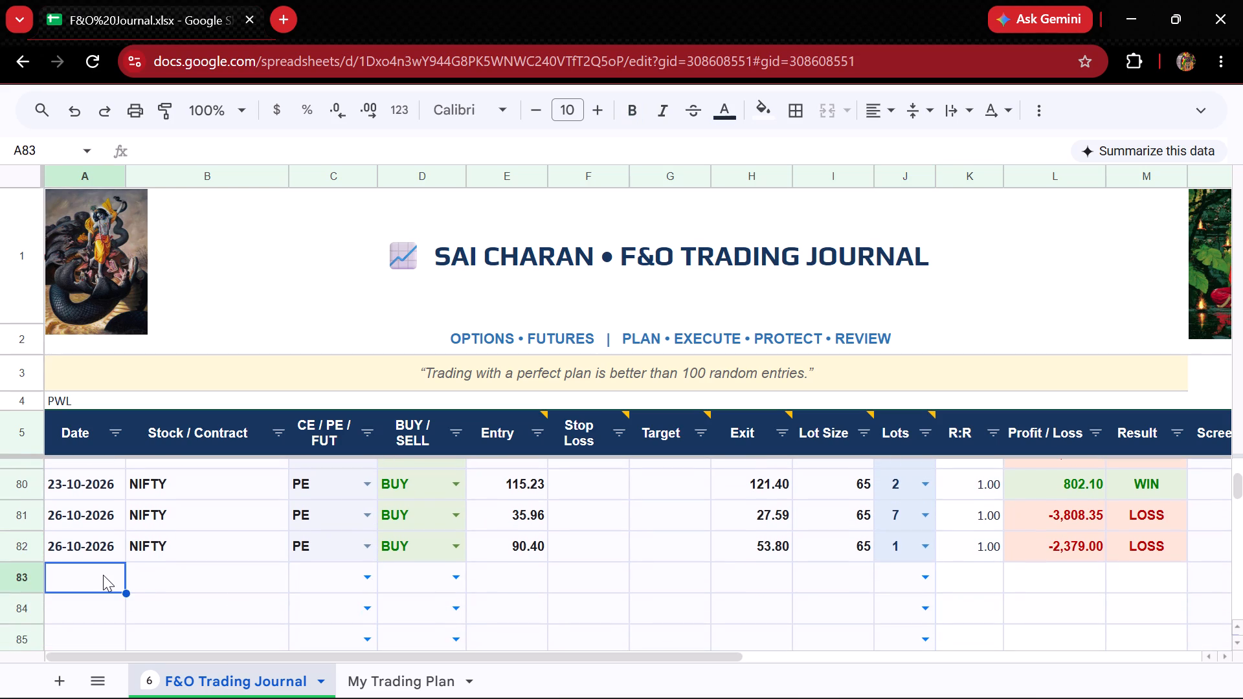
pyautogui.moveTo(63, 573); pyautogui.dragTo(120, 649)
pyautogui.click(605, 106)
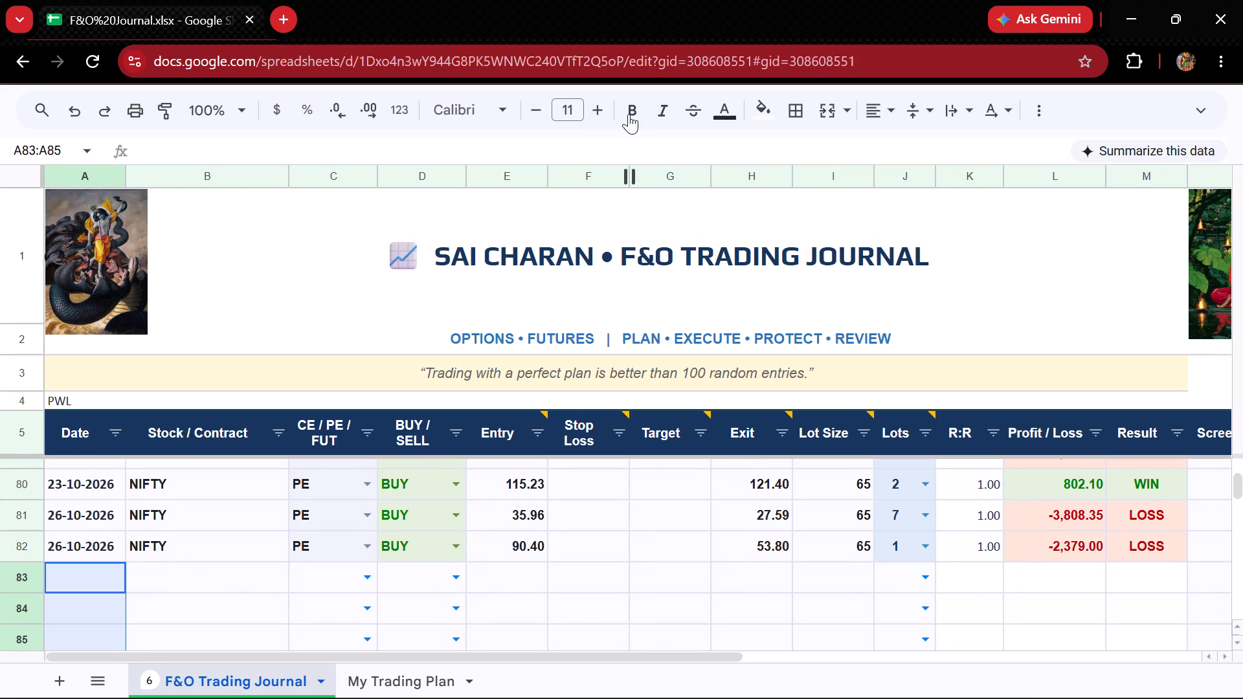
pyautogui.click(638, 115)
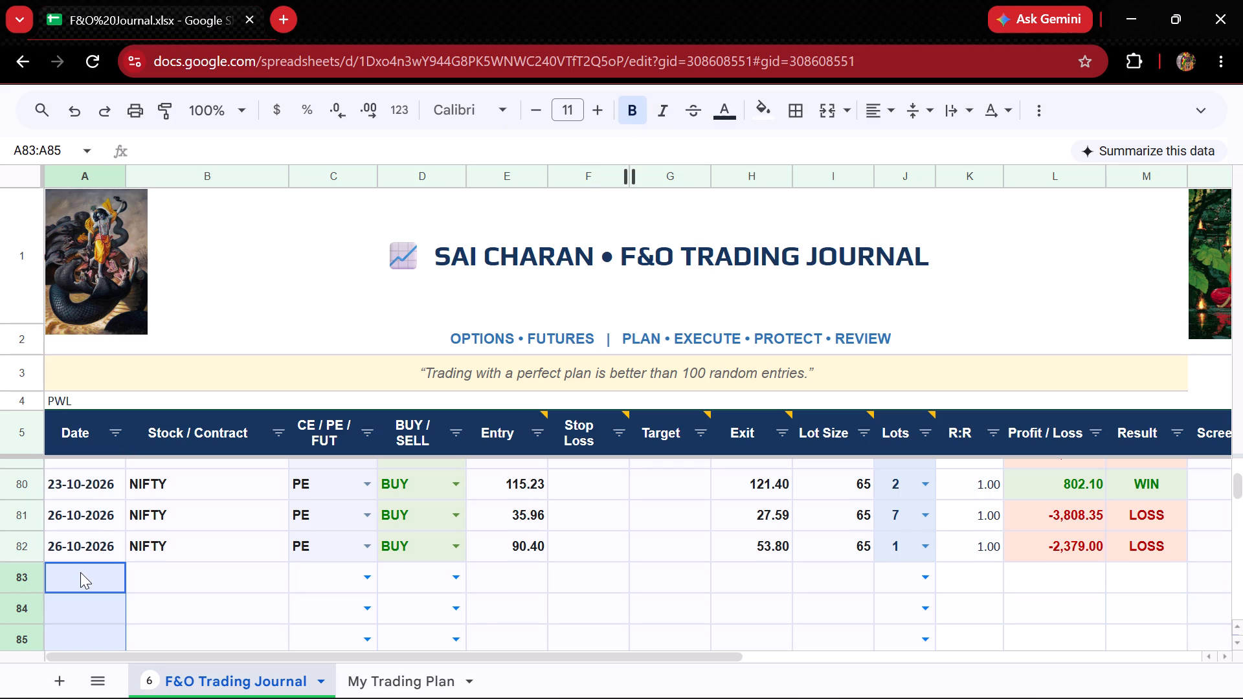
# Enter the date 27-10-2026 in the date cell of row 83.
pyautogui.click(80, 572)
pyautogui.write('27')
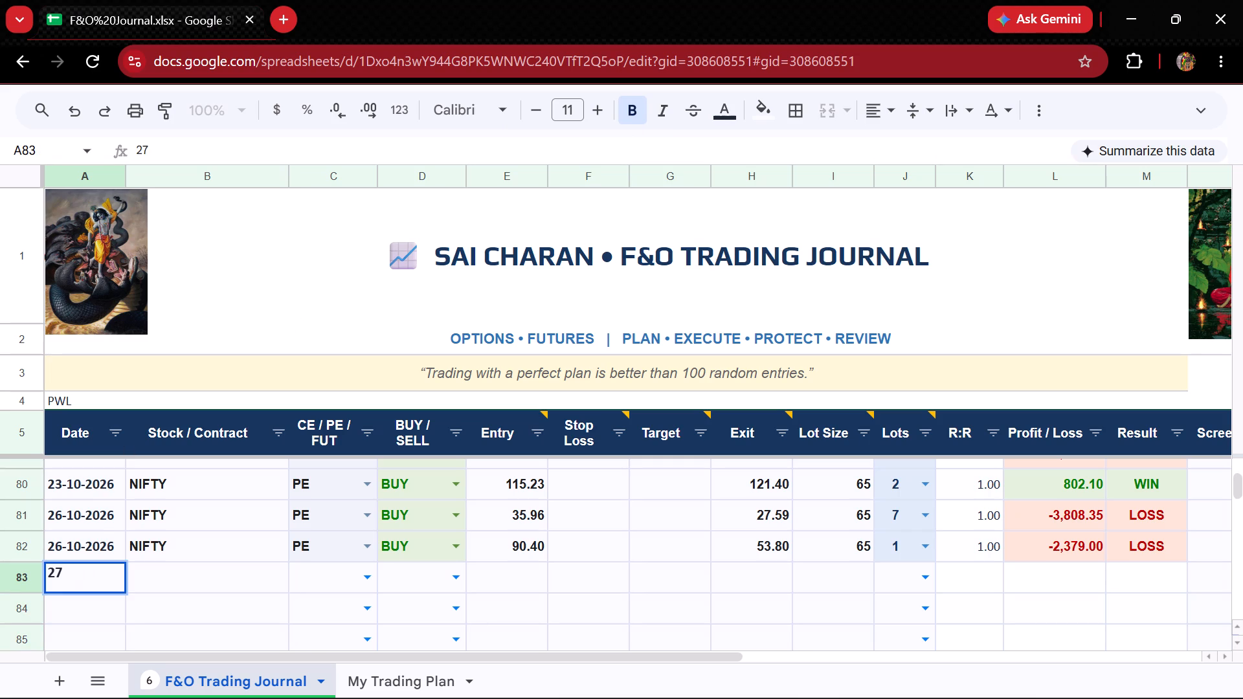
pyautogui.press('-')
pyautogui.write('10')
pyautogui.press('-')
pyautogui.write('202')
pyautogui.press('6')
# Enter the date 27-10-2026 in the date cell of row 84.
pyautogui.click(63, 603)
pyautogui.write('27-')
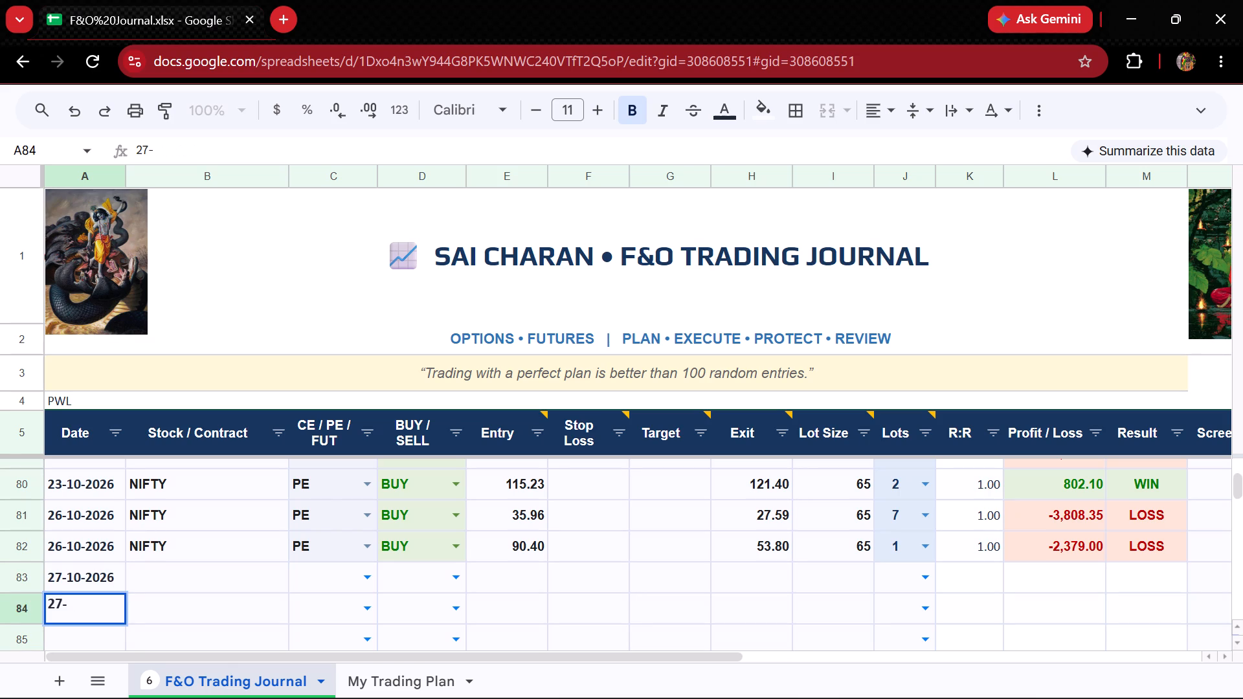
pyautogui.write('10-2026')
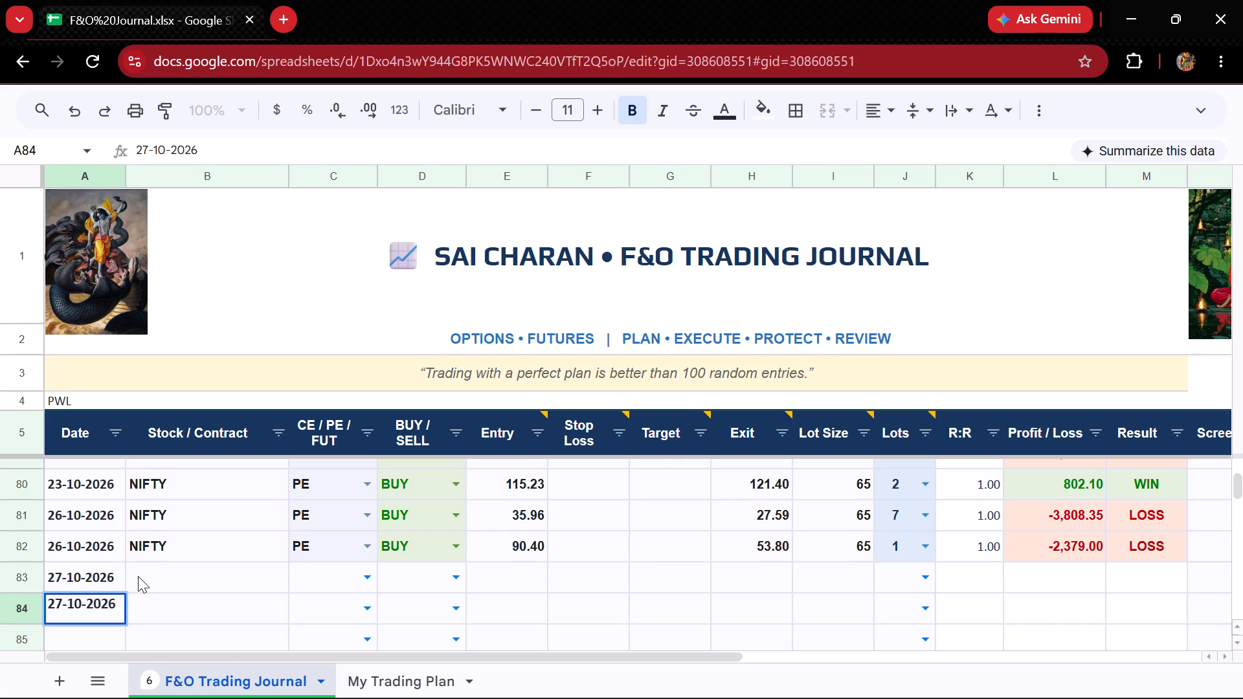
# Enter NIFTY as the contract in row 83 and set its type to PE and side to BUY.
pyautogui.click(138, 576)
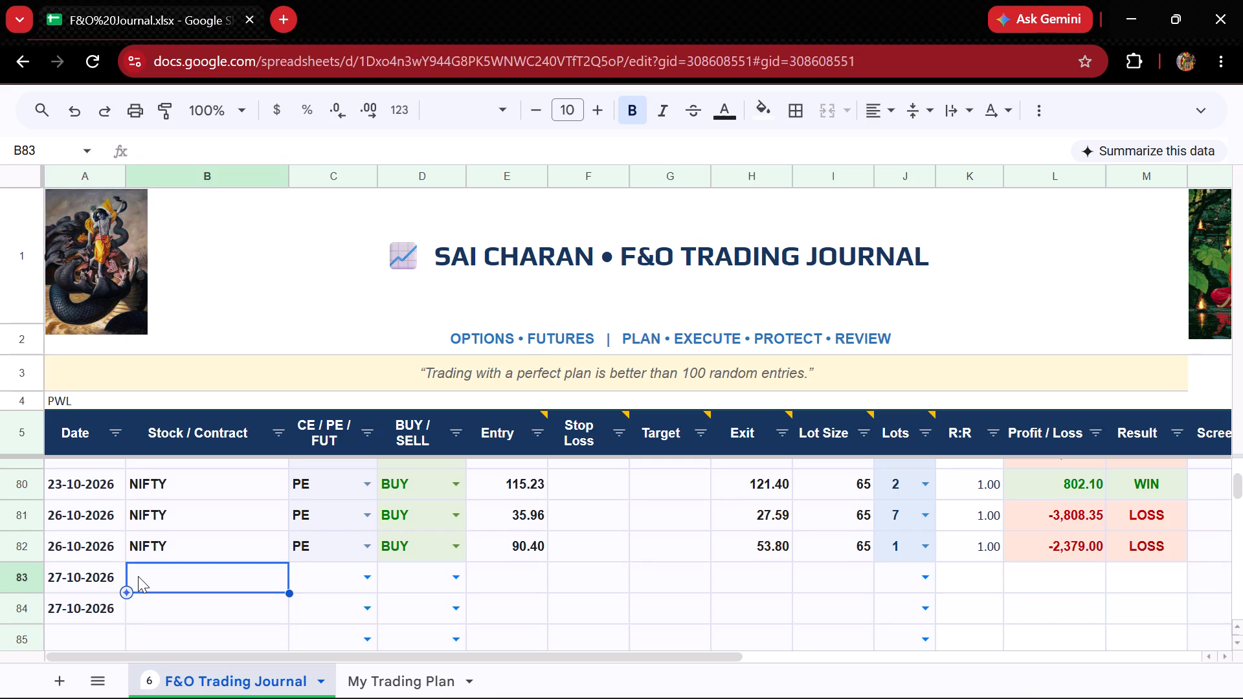
pyautogui.write('NIFTY')
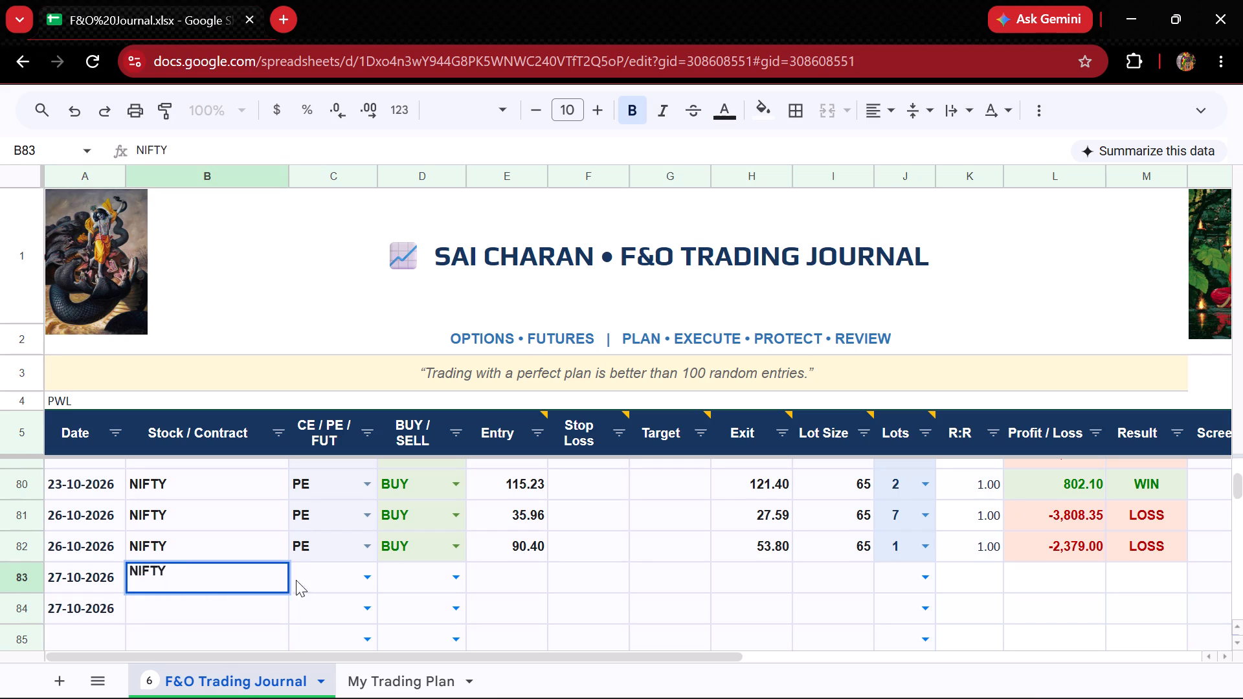
pyautogui.click(367, 574)
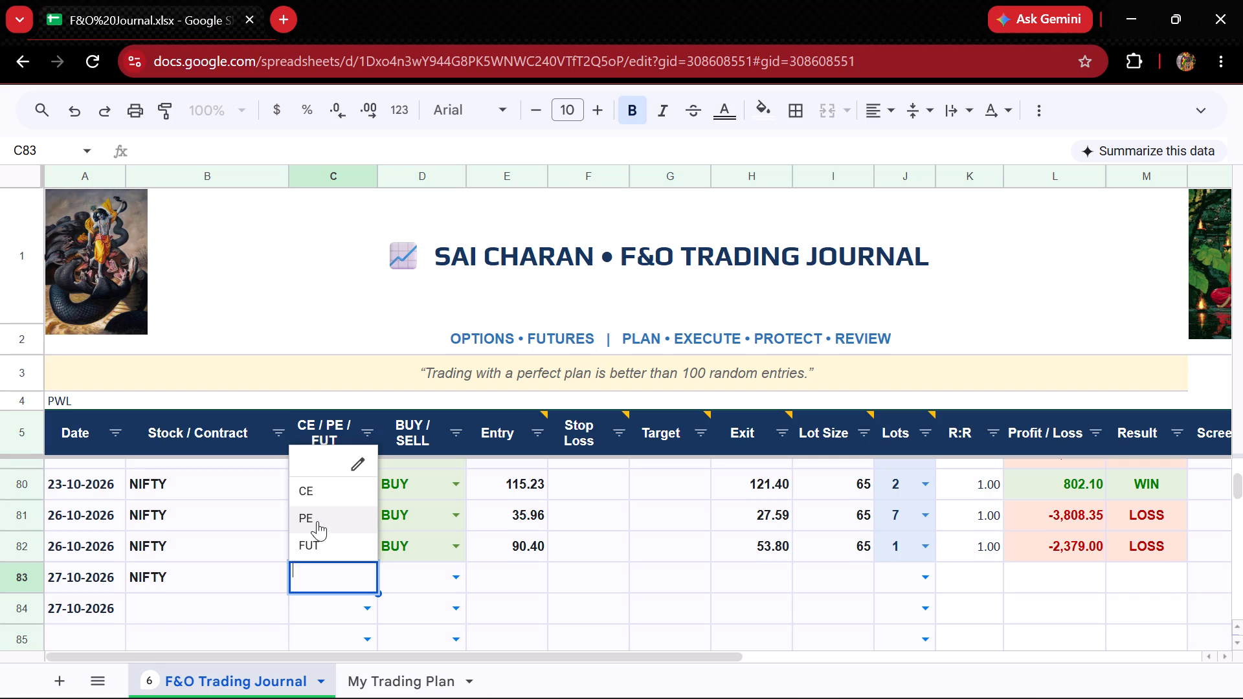
pyautogui.click(317, 521)
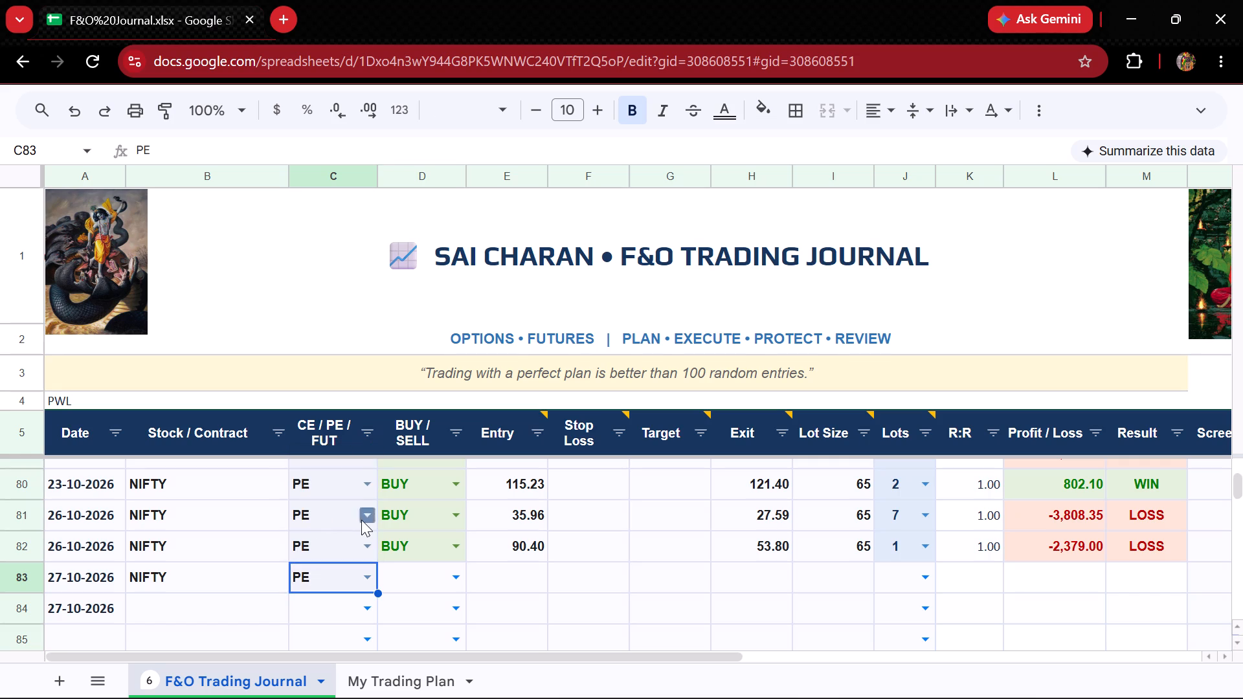
pyautogui.click(447, 570)
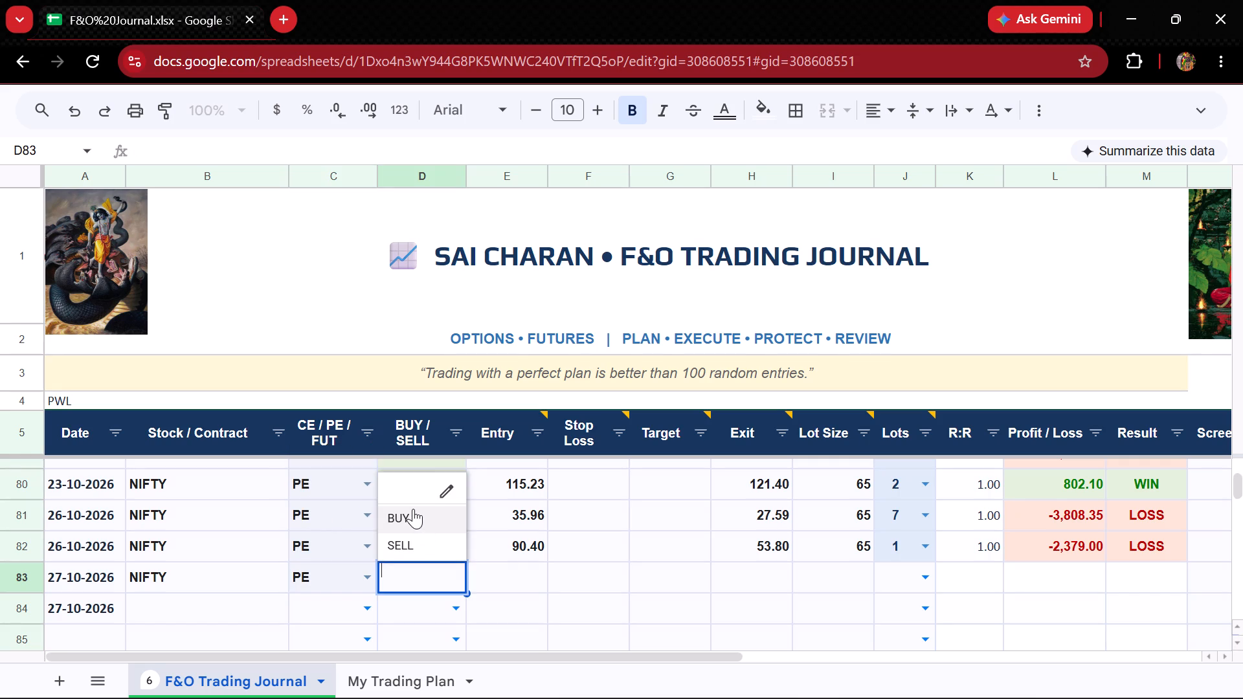
pyautogui.click(413, 509)
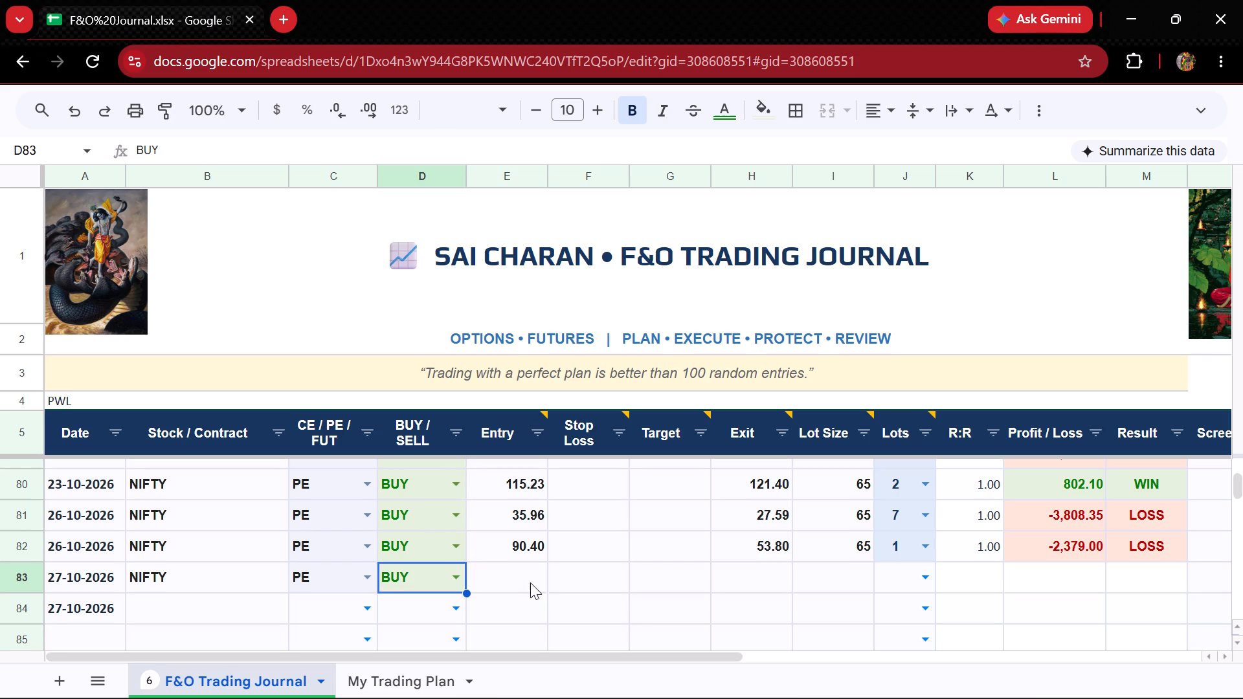
# Fill in the row 83 NIFTY trade's figures: Entry 12.25, Exit 9.11 and Lot Size 65.
pyautogui.click(519, 576)
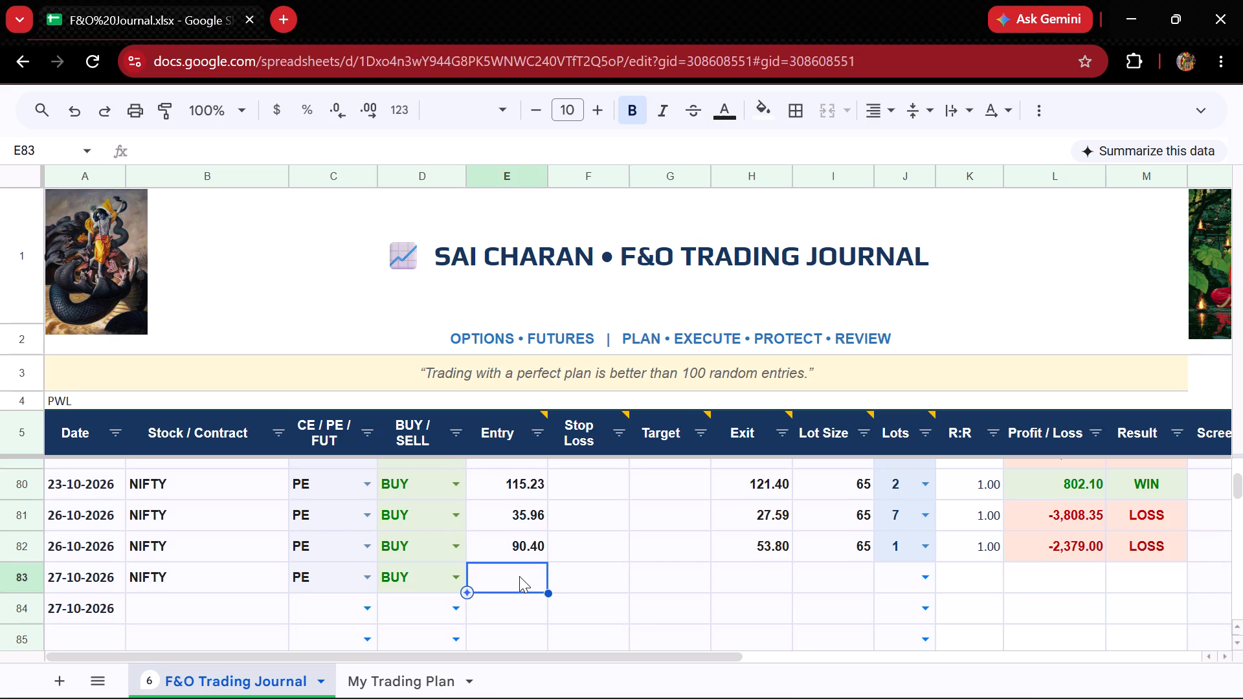
pyautogui.write('12.')
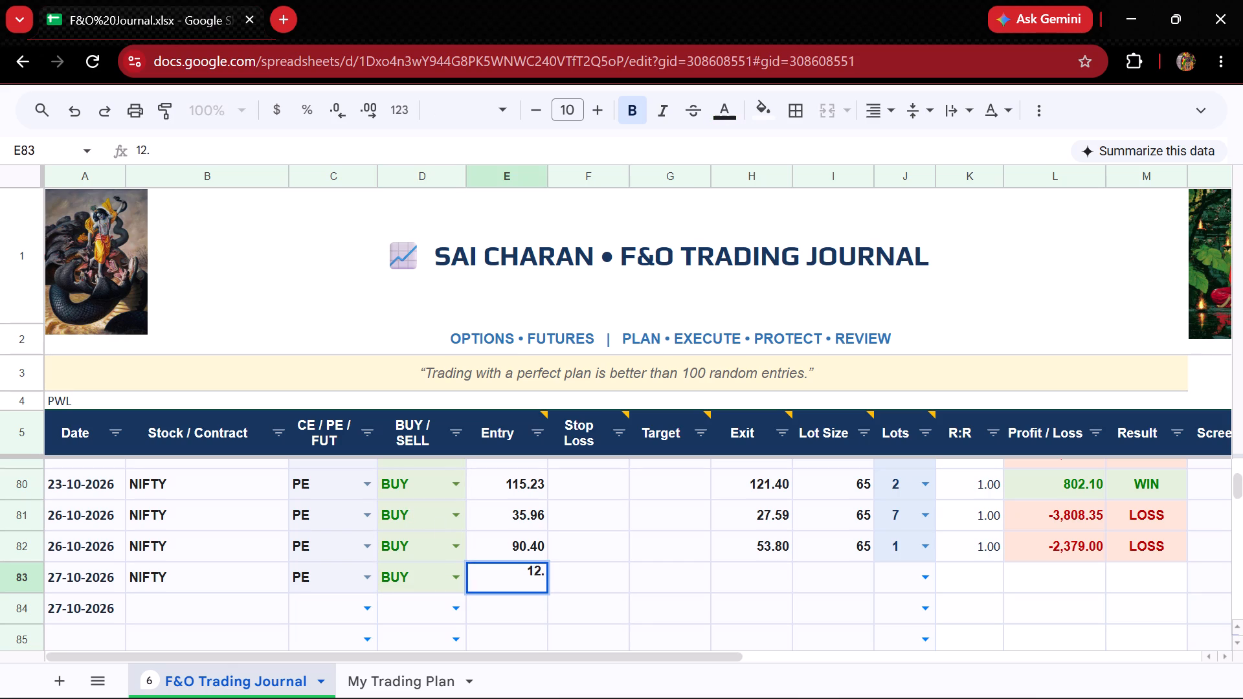
pyautogui.write('25')
pyautogui.click(763, 575)
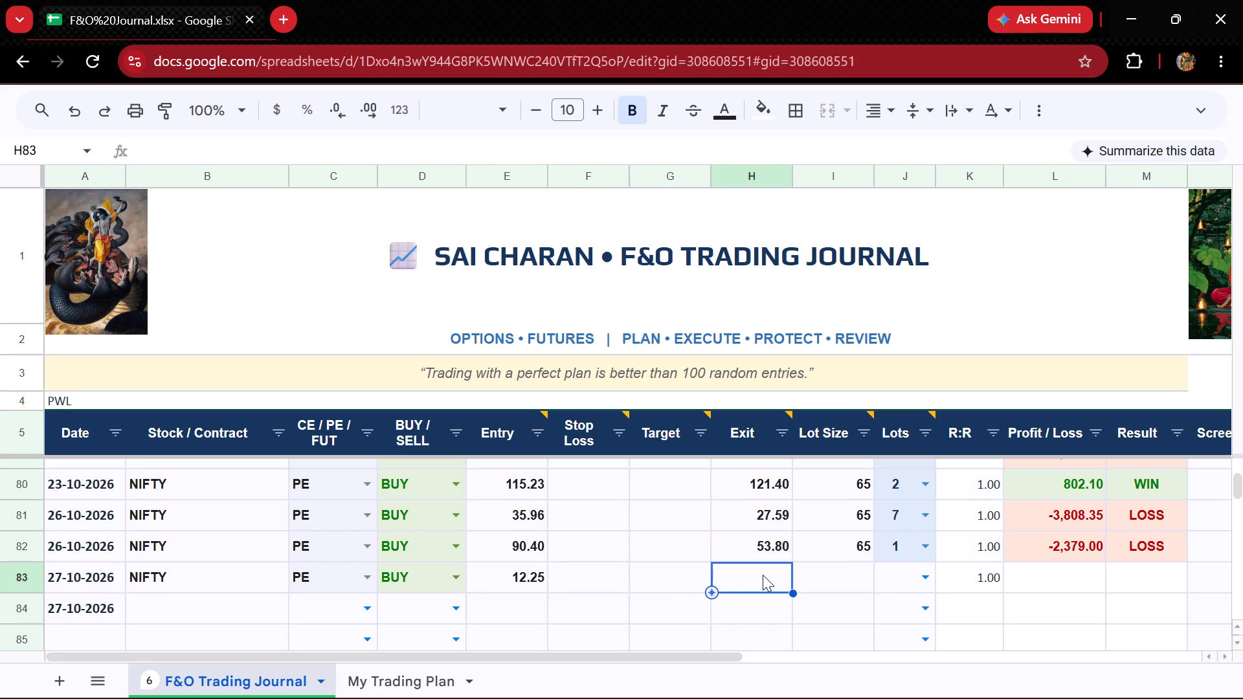
pyautogui.write('9.11')
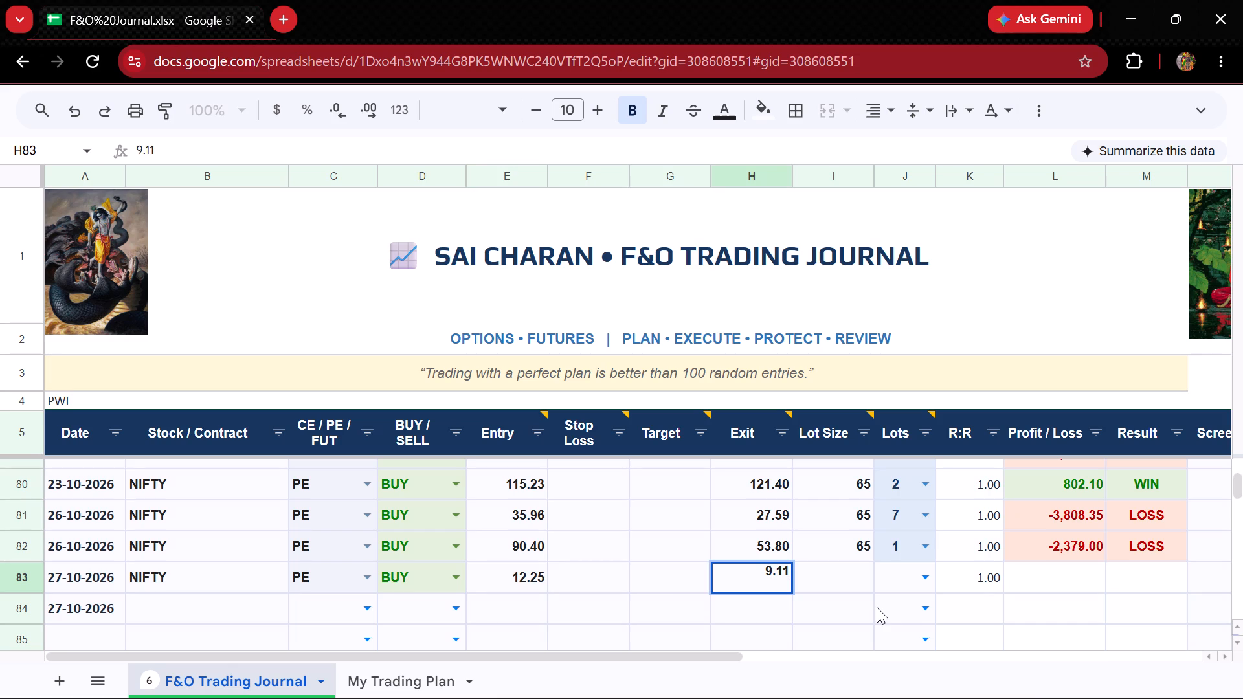
pyautogui.click(847, 577)
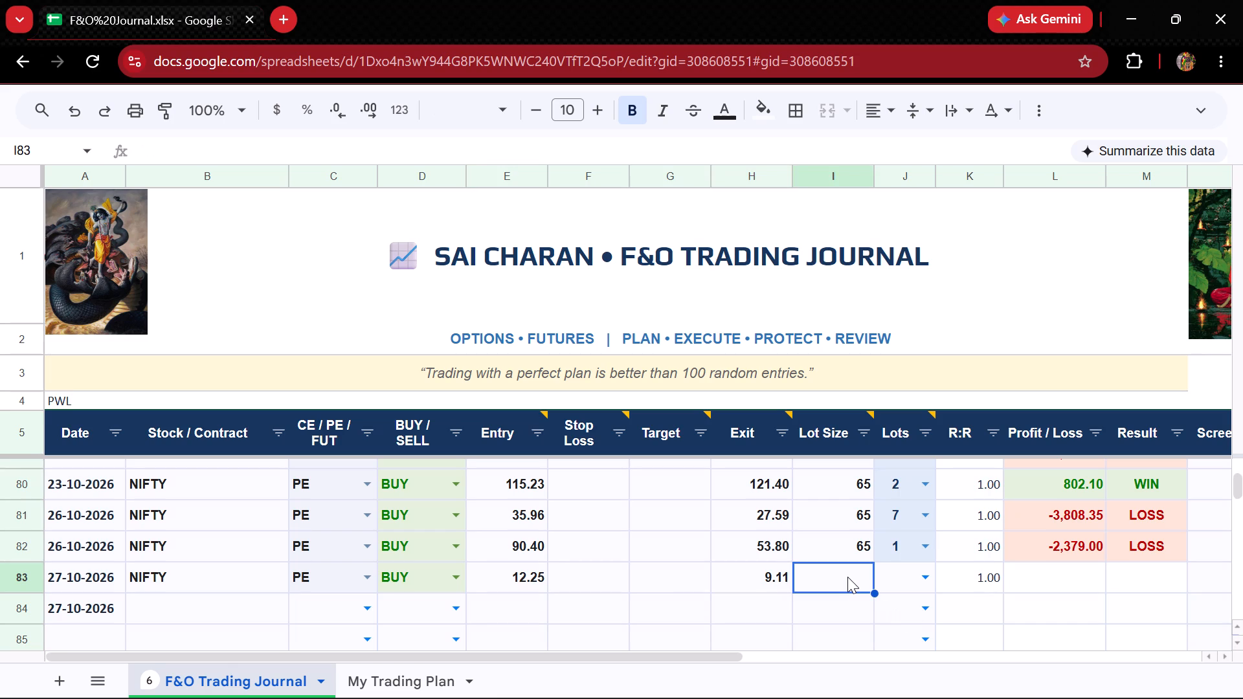
pyautogui.write('65')
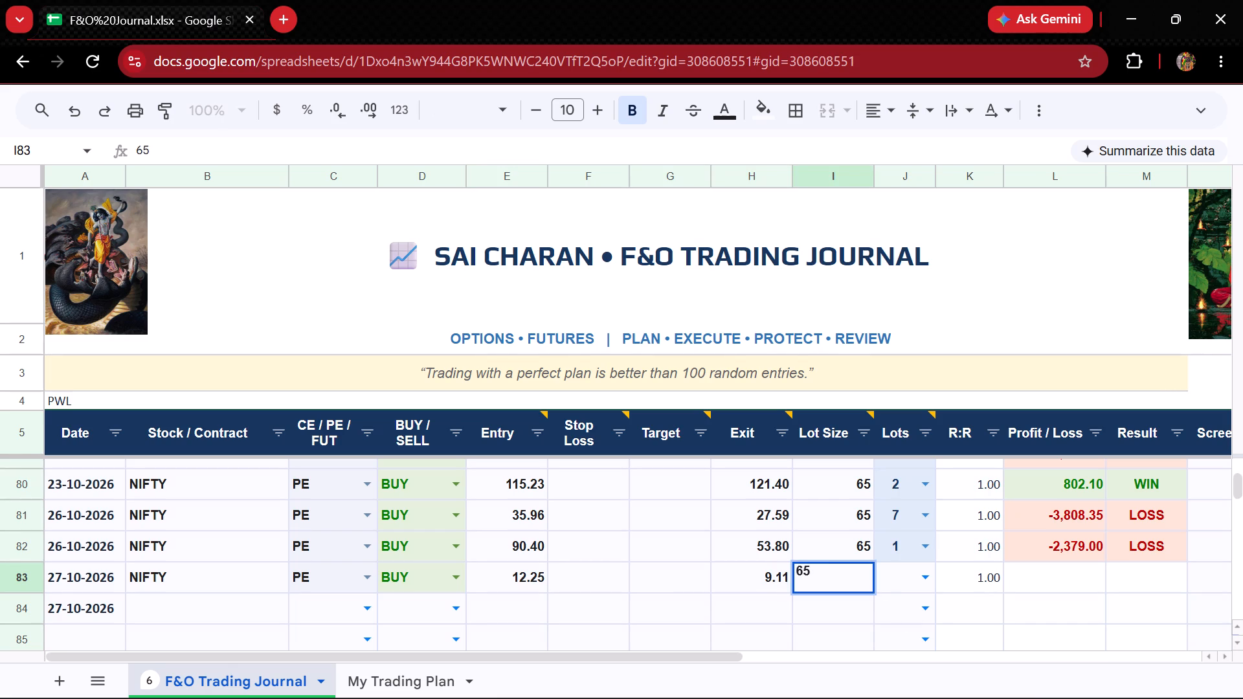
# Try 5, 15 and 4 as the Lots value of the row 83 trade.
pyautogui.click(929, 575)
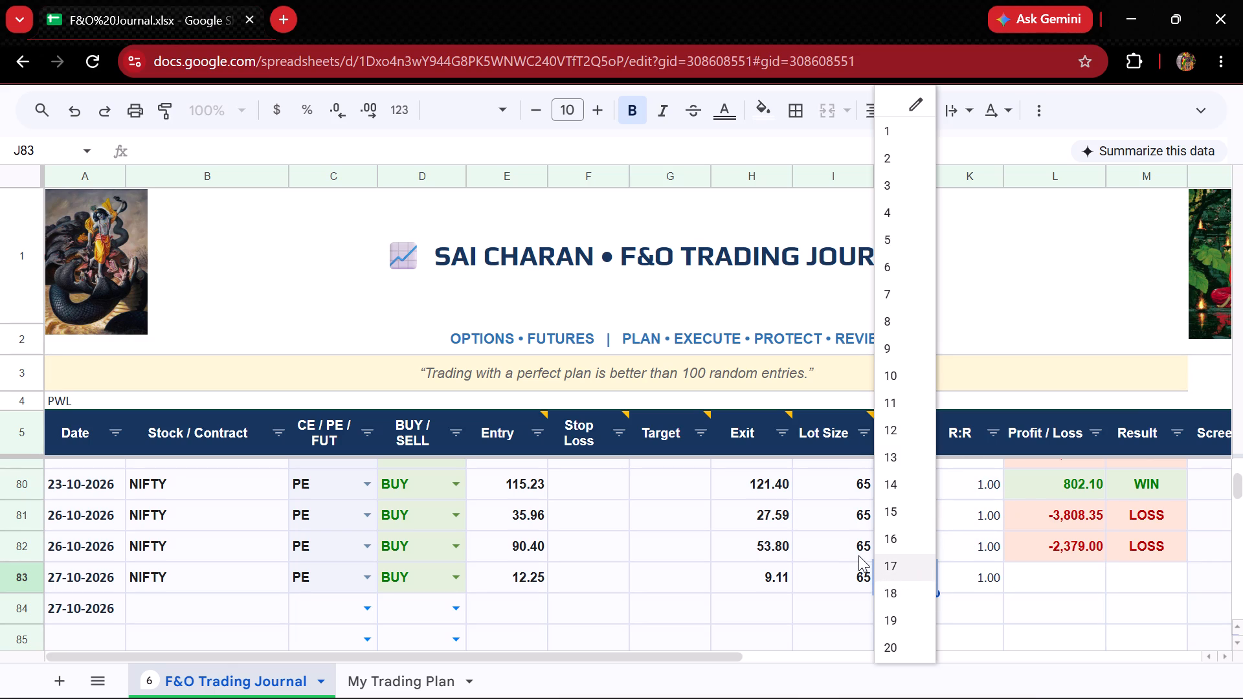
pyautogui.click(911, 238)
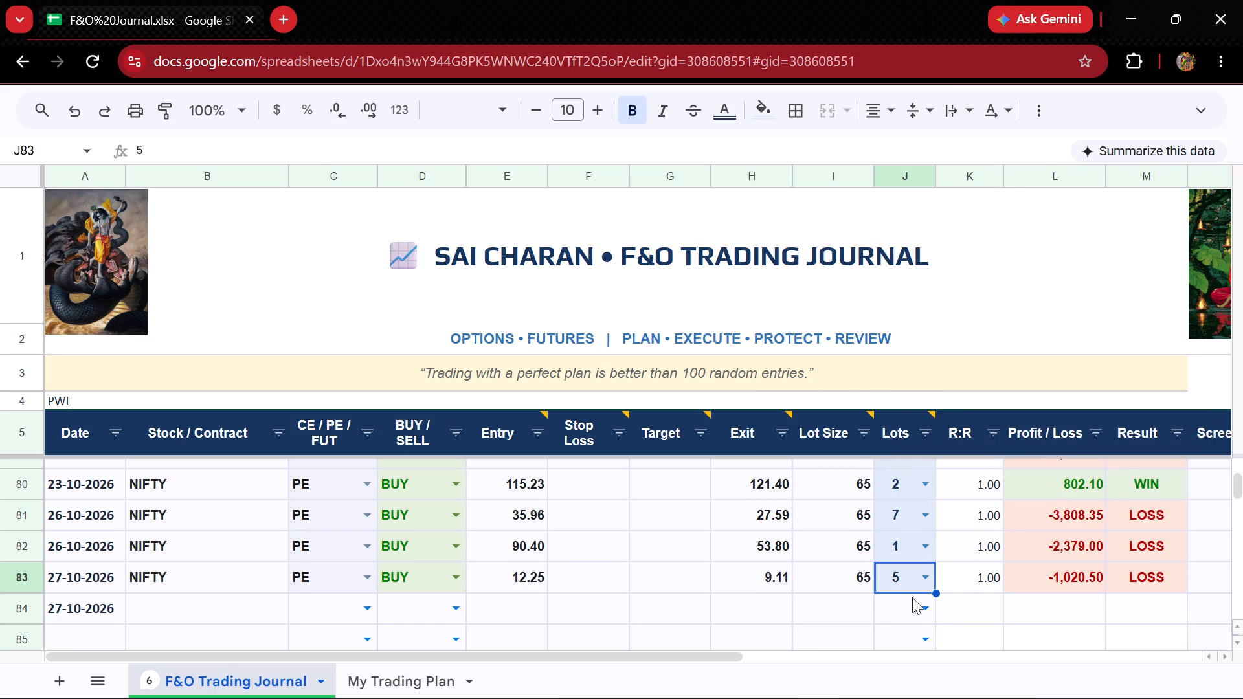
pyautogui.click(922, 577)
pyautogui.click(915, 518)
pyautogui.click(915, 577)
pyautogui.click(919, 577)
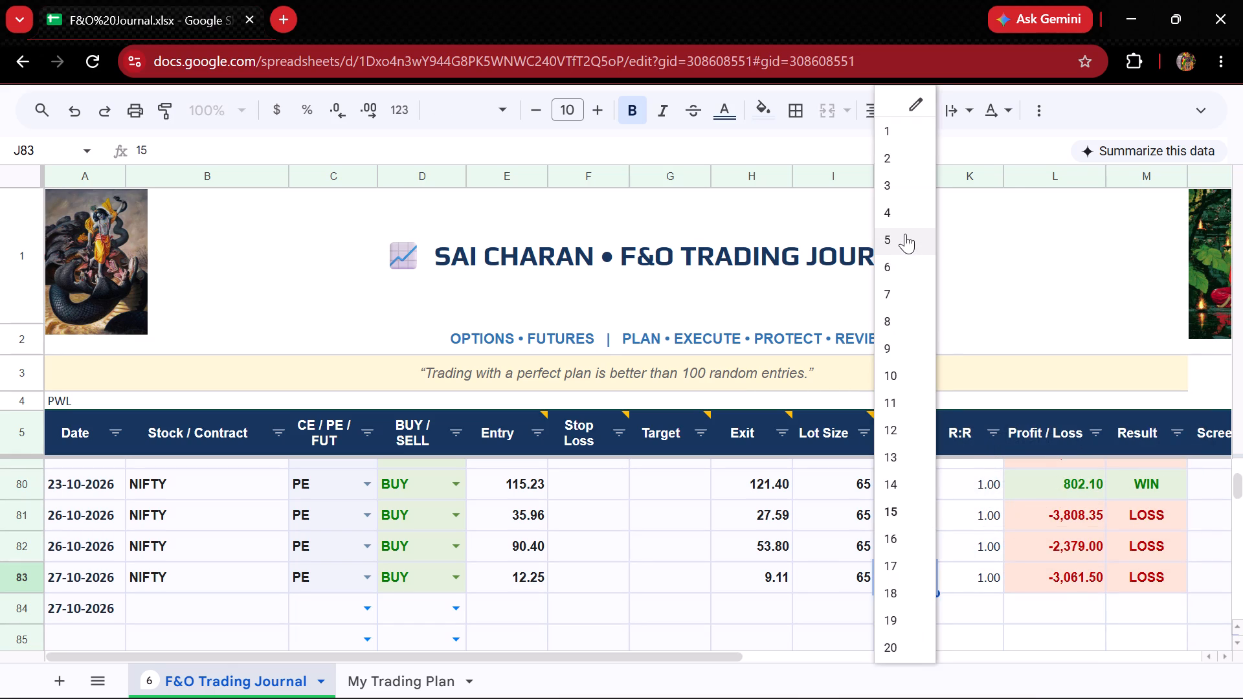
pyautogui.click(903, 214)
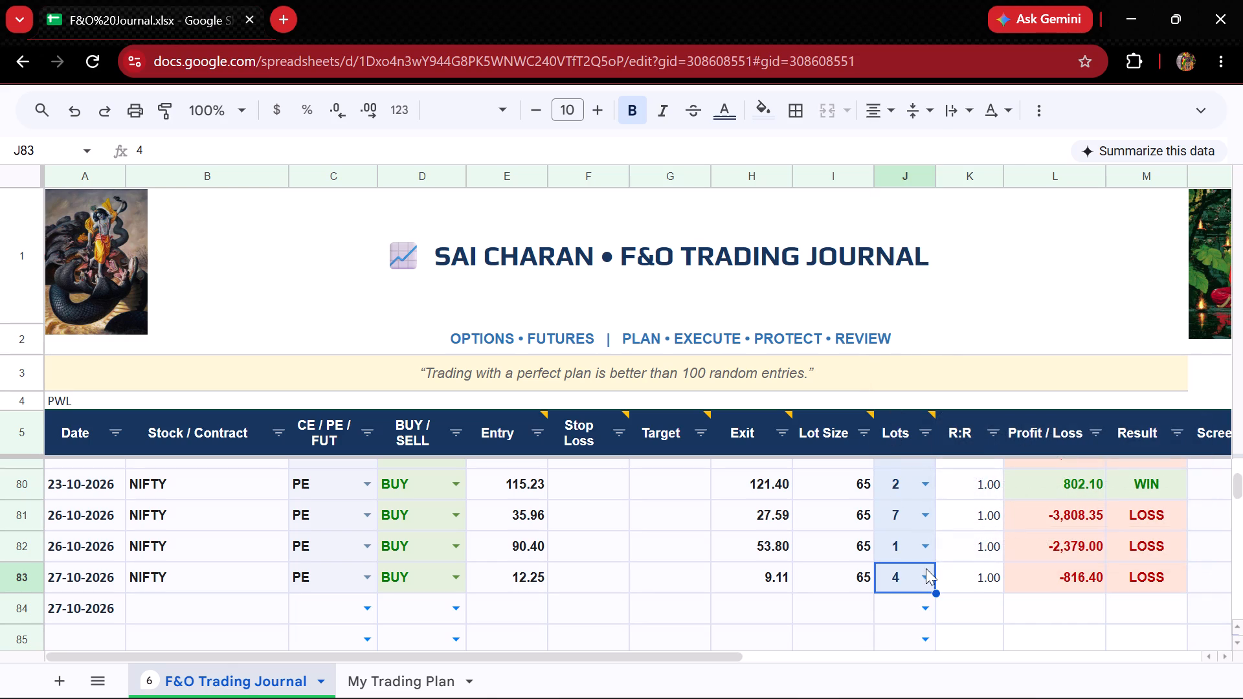
# Set the Lots of the row 83 trade to 6.
pyautogui.click(929, 575)
pyautogui.click(909, 266)
# Enter NIFTY as the contract in row 84 and set its type to PE and side to BUY.
pyautogui.click(179, 617)
pyautogui.write('NU')
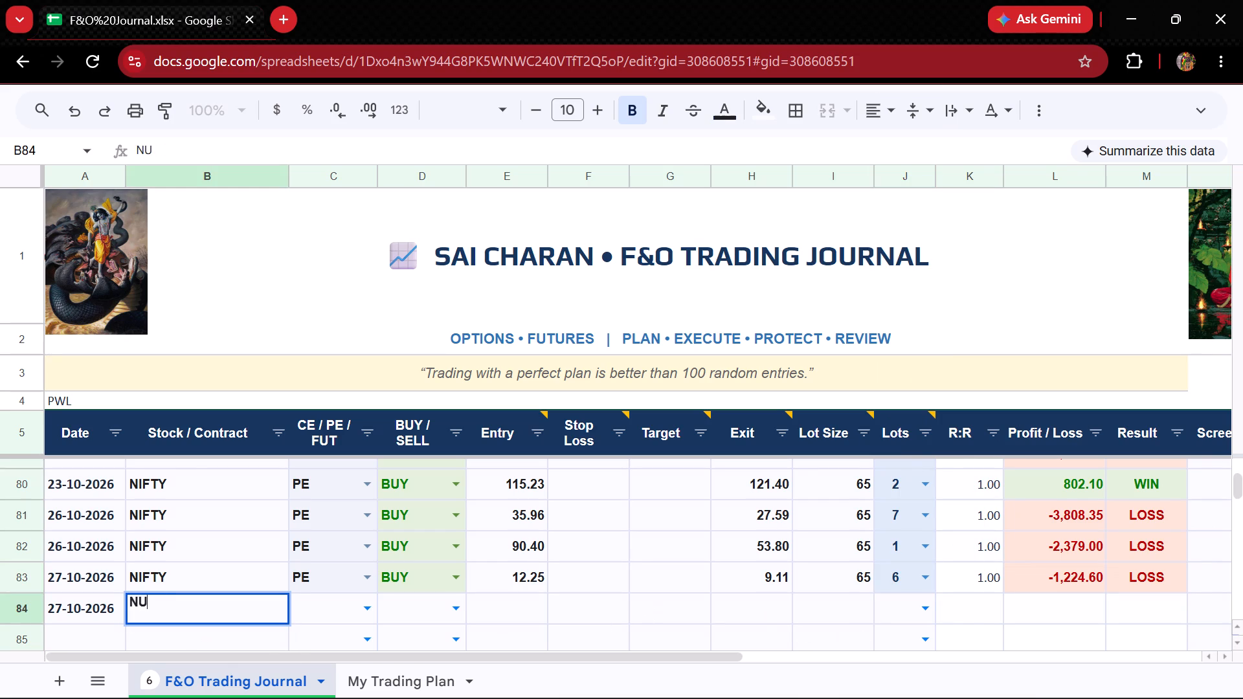
pyautogui.press('BackSpace')
pyautogui.press('i')
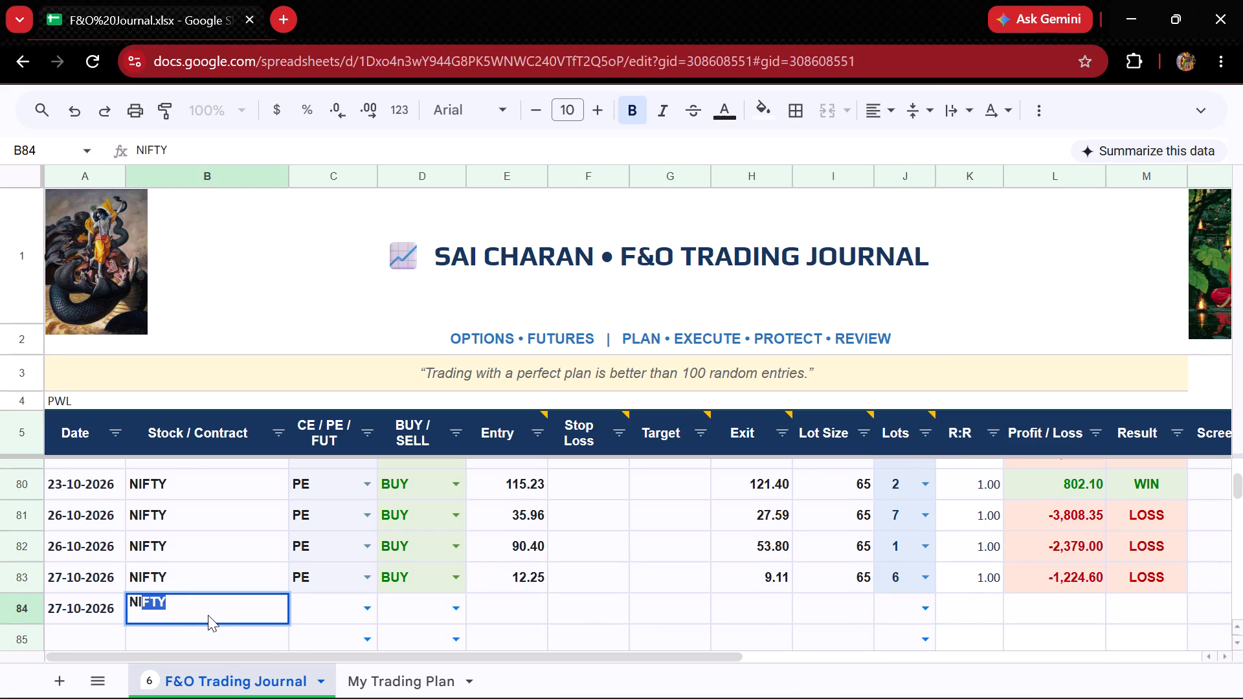
pyautogui.click(219, 600)
pyautogui.click(368, 606)
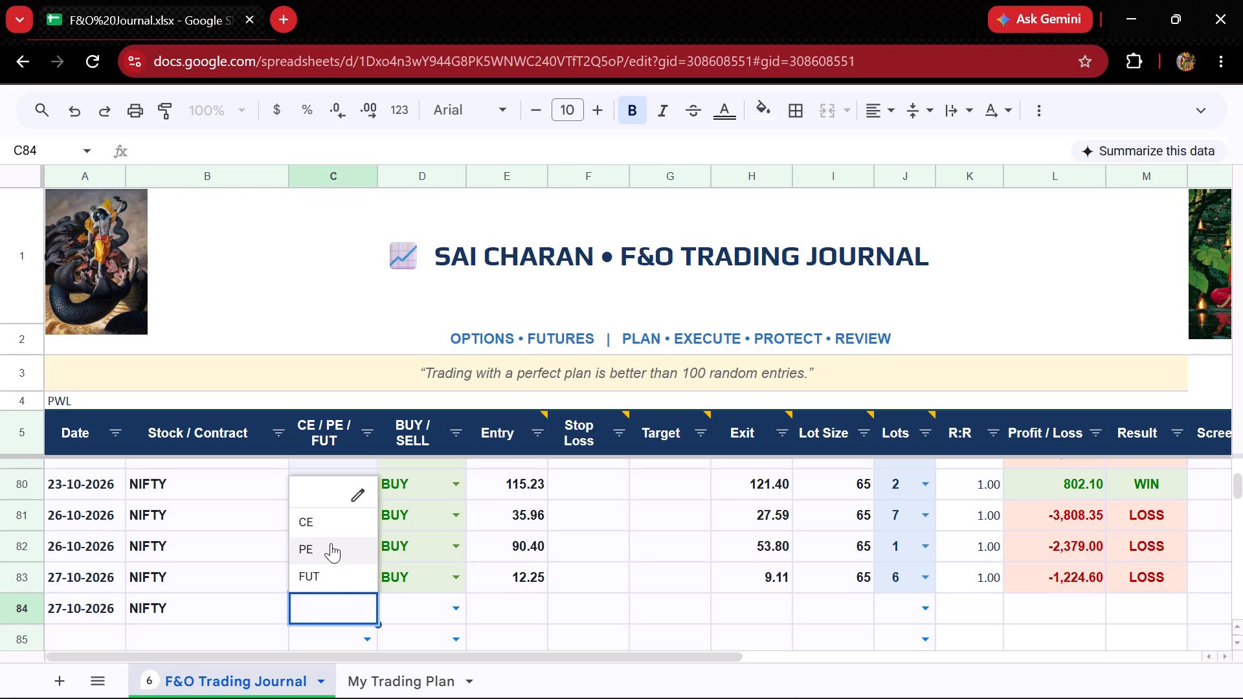
pyautogui.click(315, 558)
pyautogui.click(447, 604)
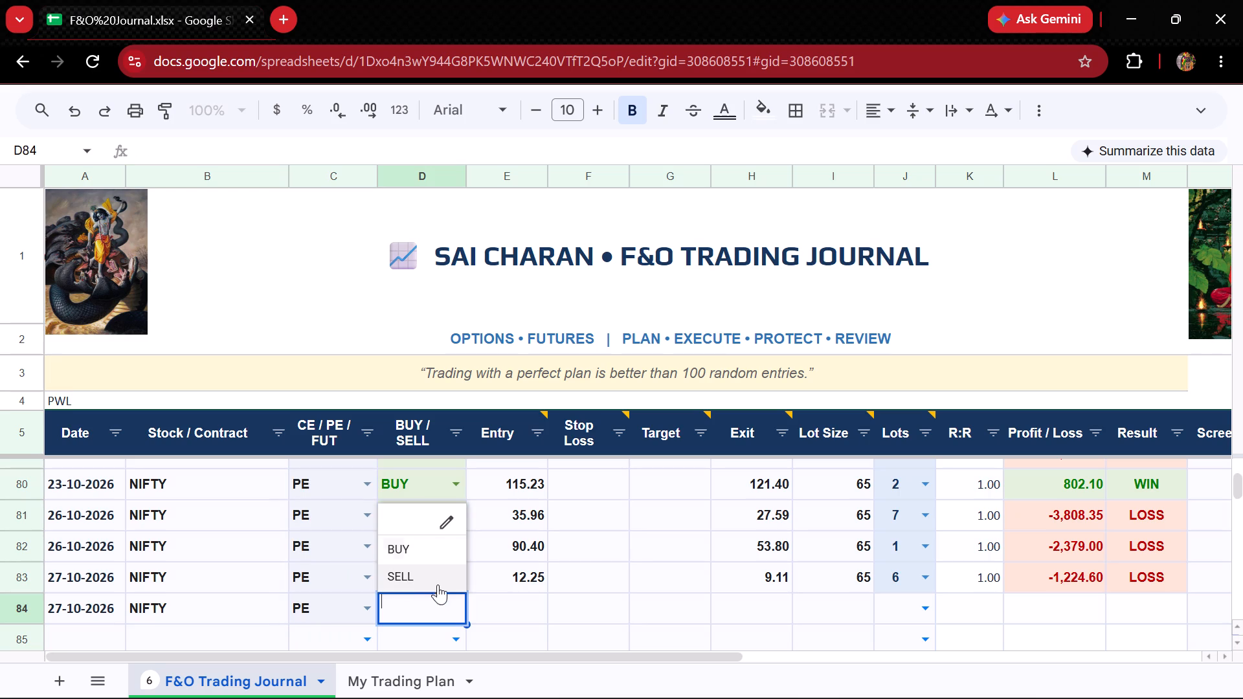
pyautogui.click(425, 560)
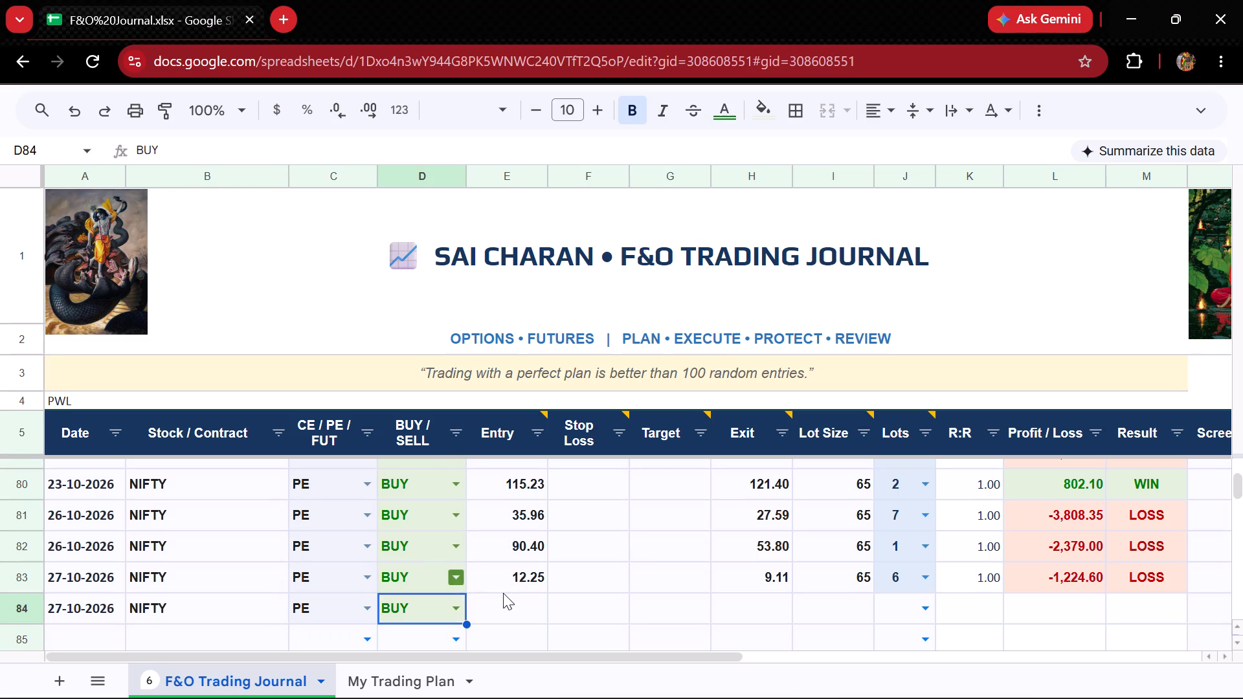
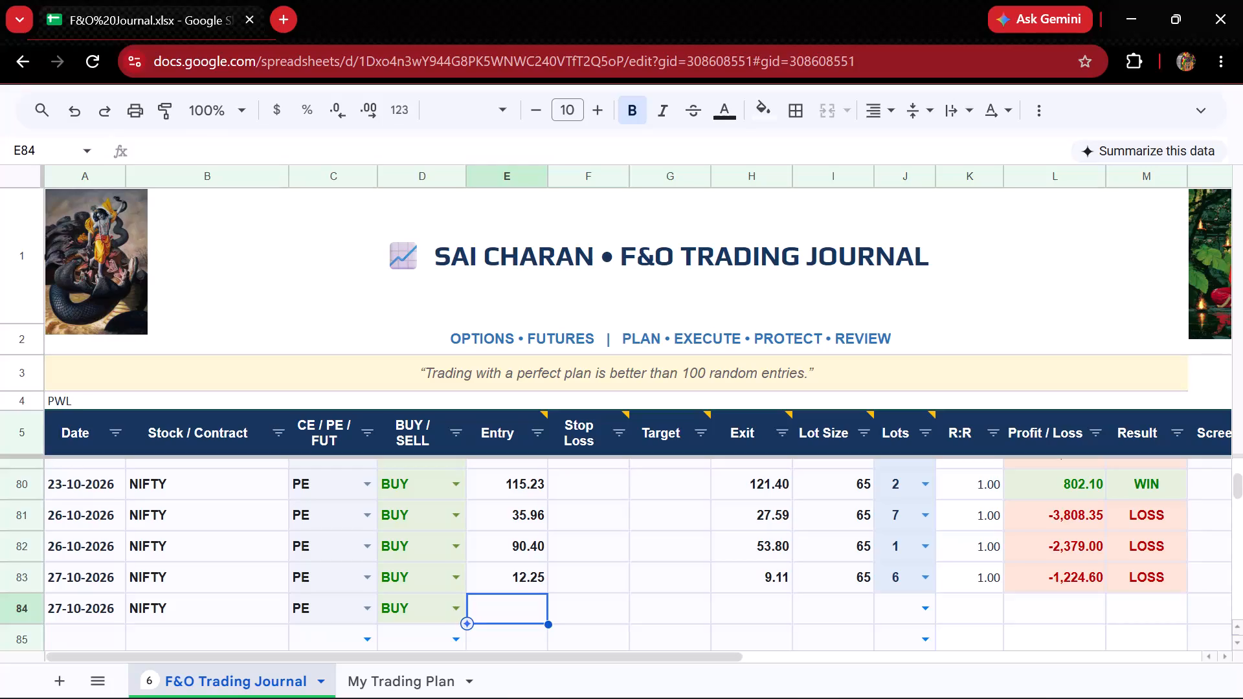
# Fill in the row 84 NIFTY trade's figures: Entry 46.95, Exit 44.13, Lot Size 65 and Lots 4.
pyautogui.write('46.')
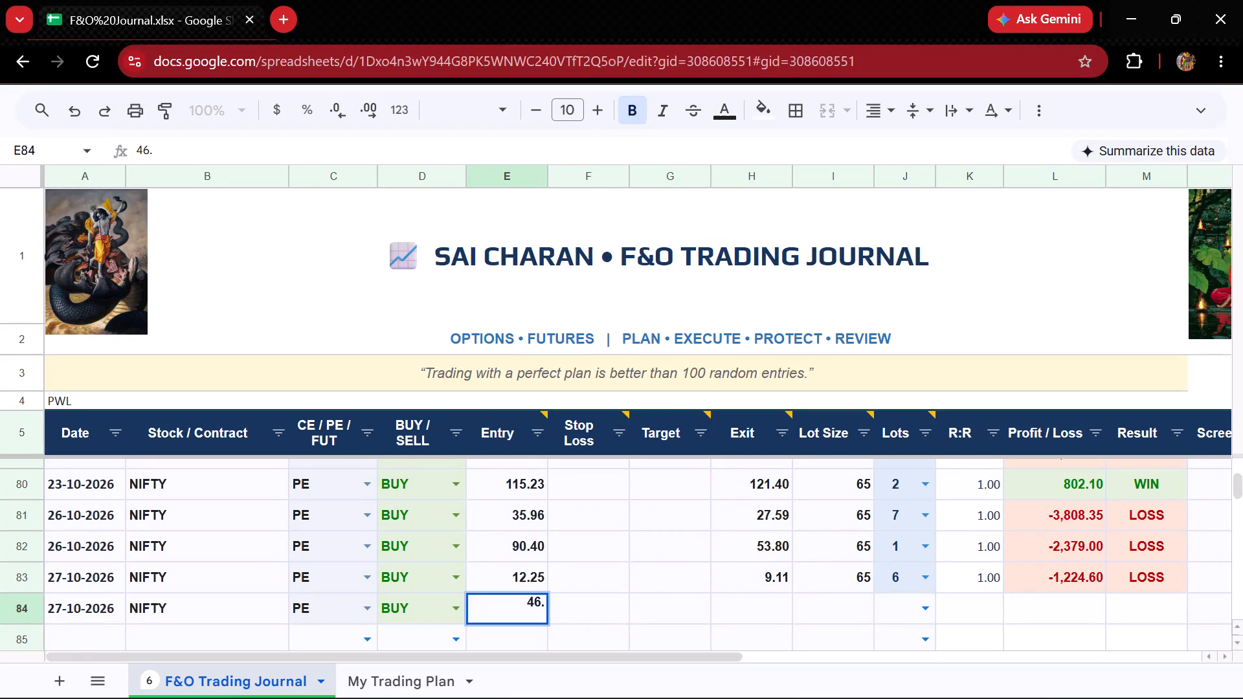
pyautogui.write('95')
pyautogui.click(755, 607)
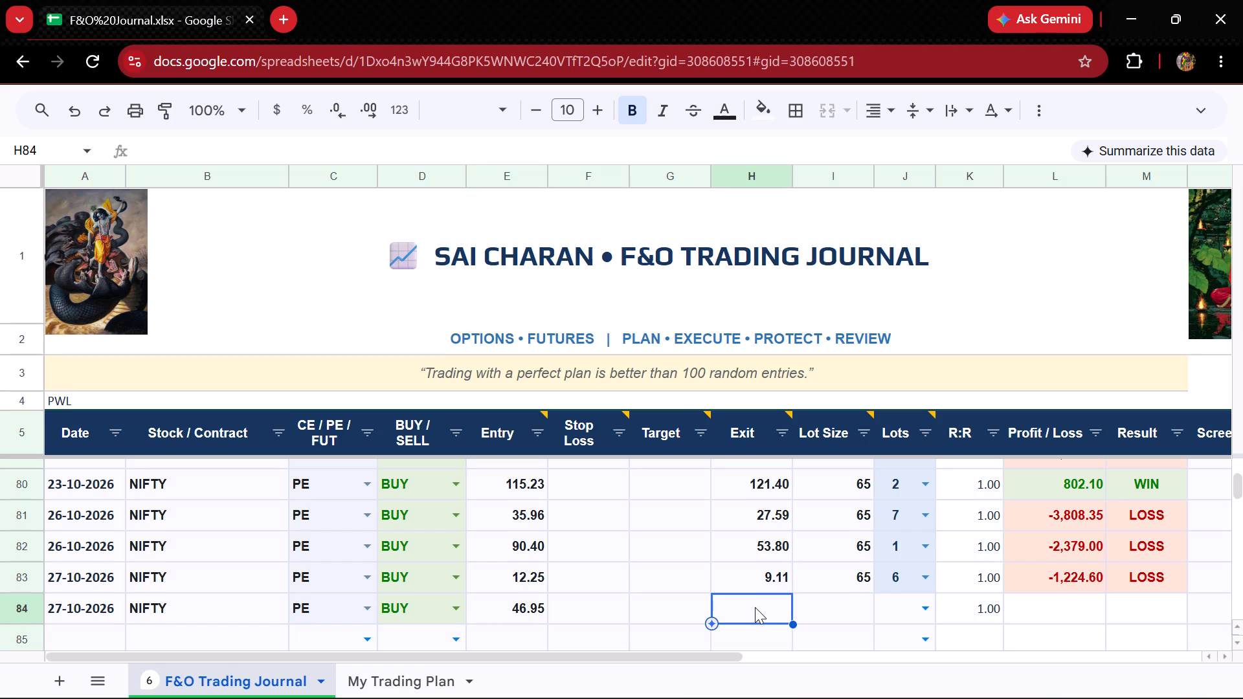
pyautogui.write('44.')
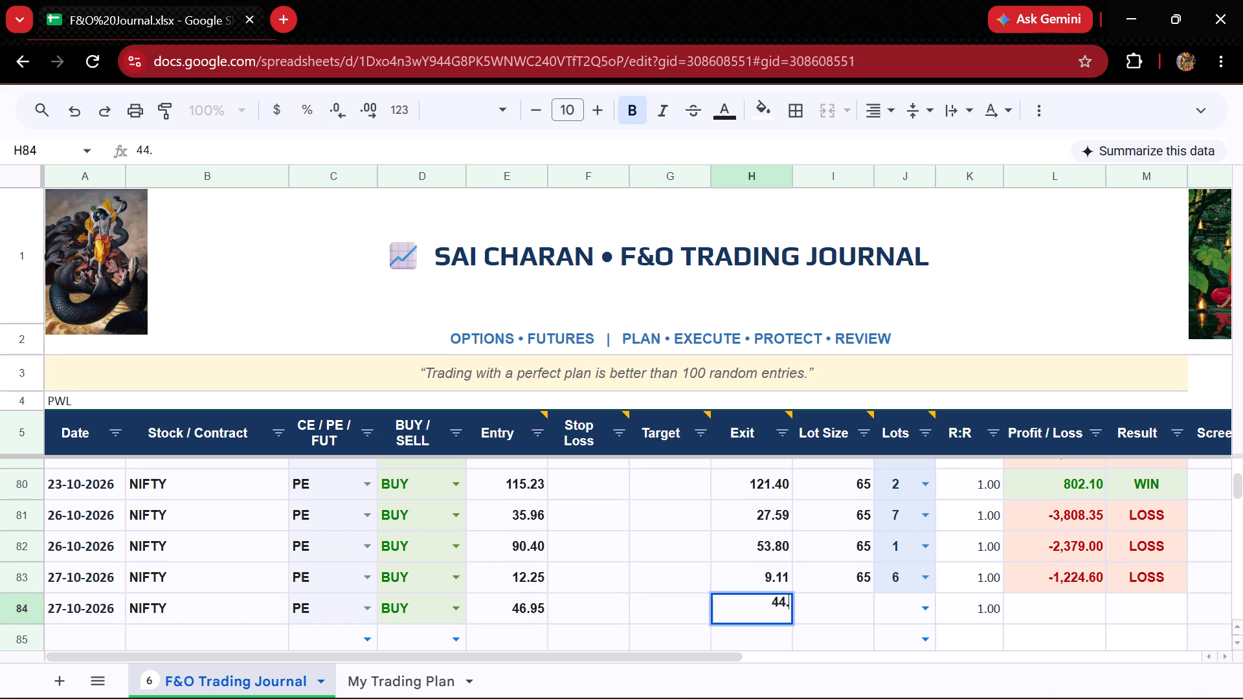
pyautogui.write('13')
pyautogui.click(860, 613)
pyautogui.write('65')
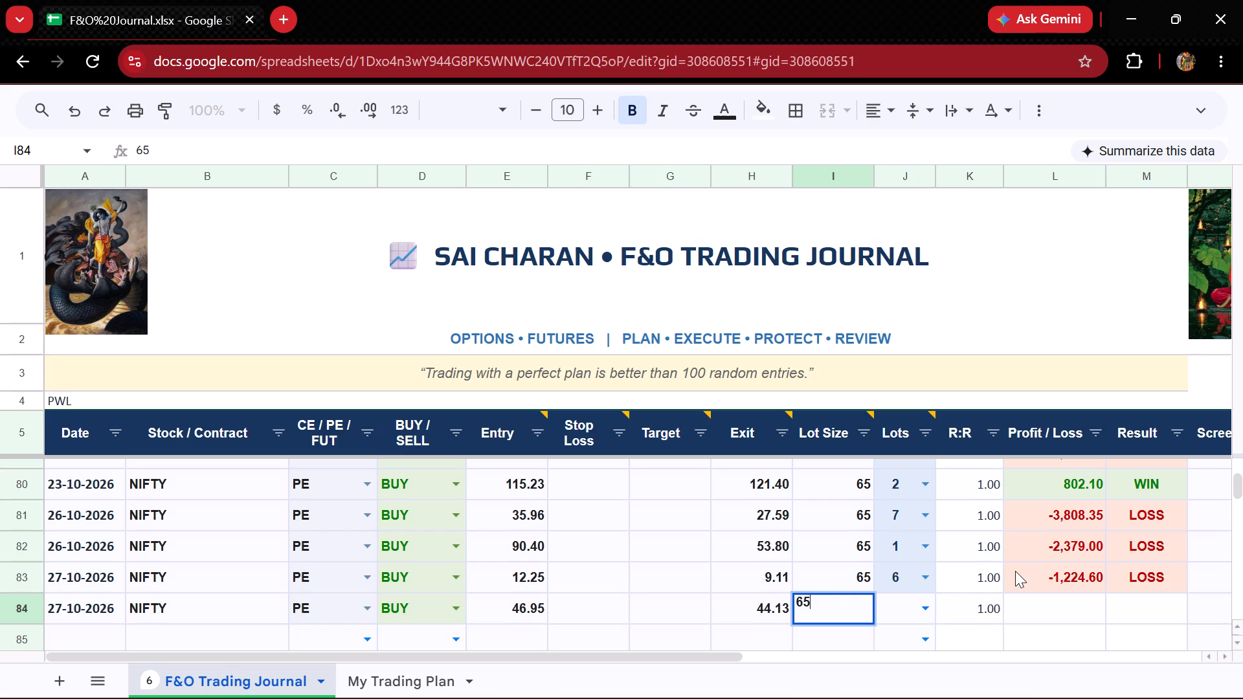
pyautogui.click(925, 603)
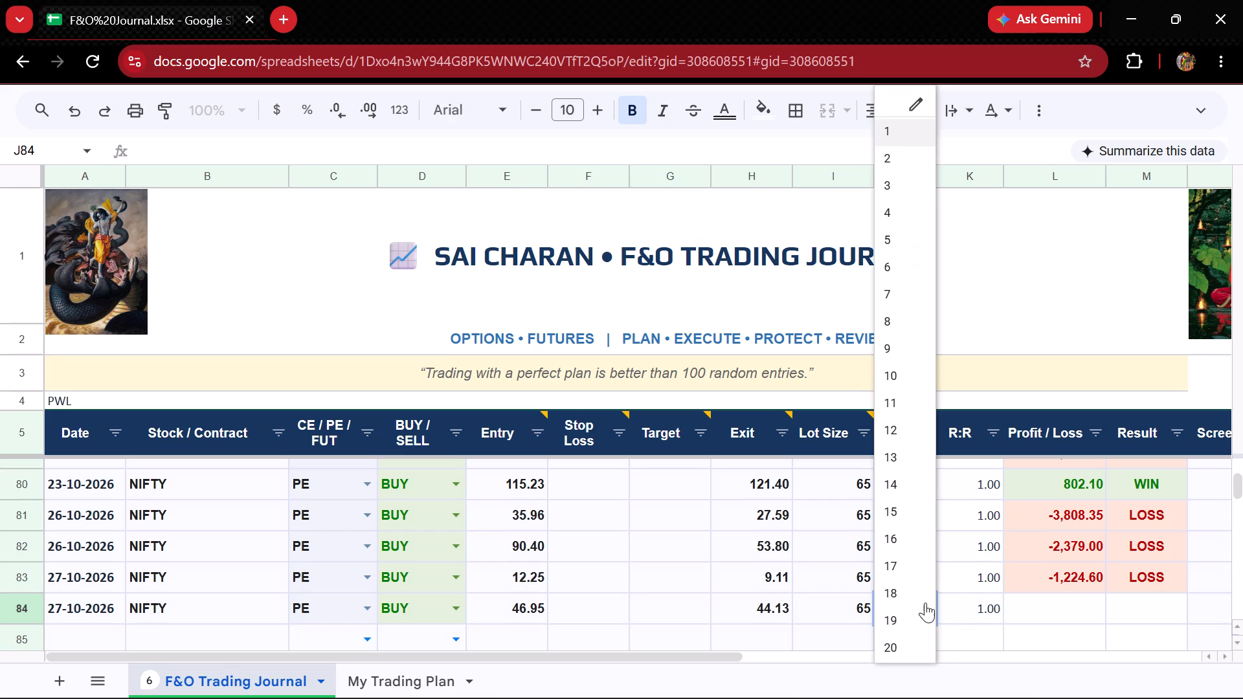
pyautogui.click(908, 217)
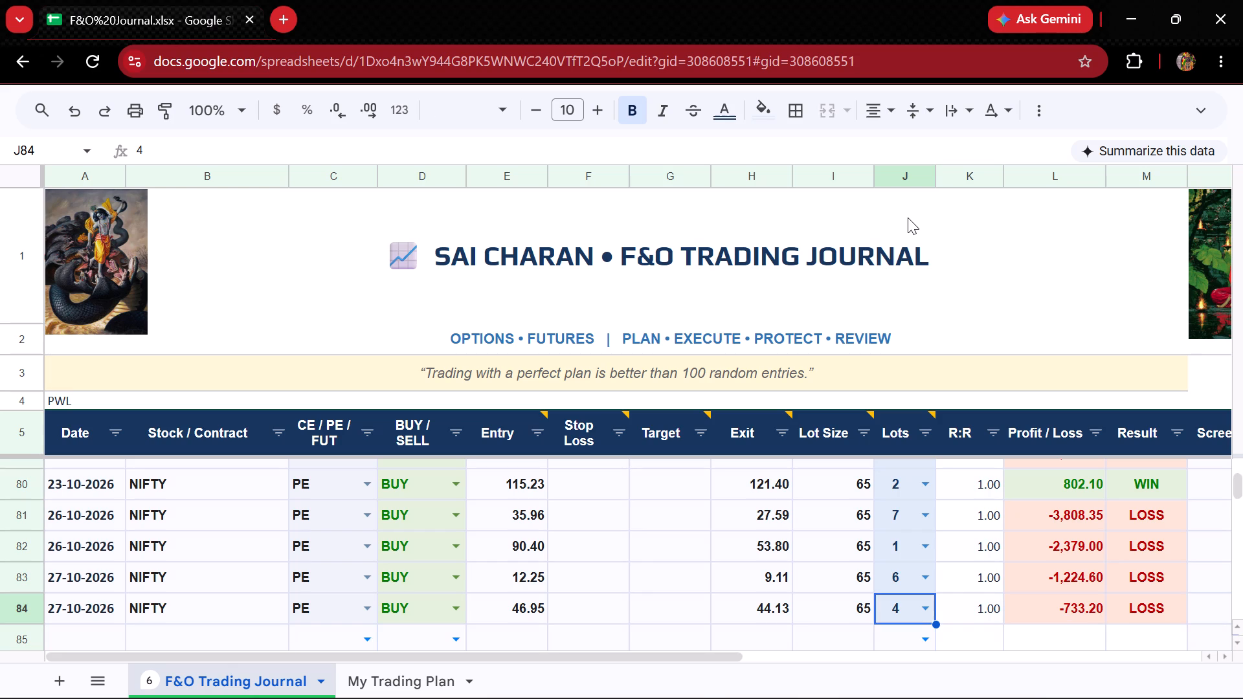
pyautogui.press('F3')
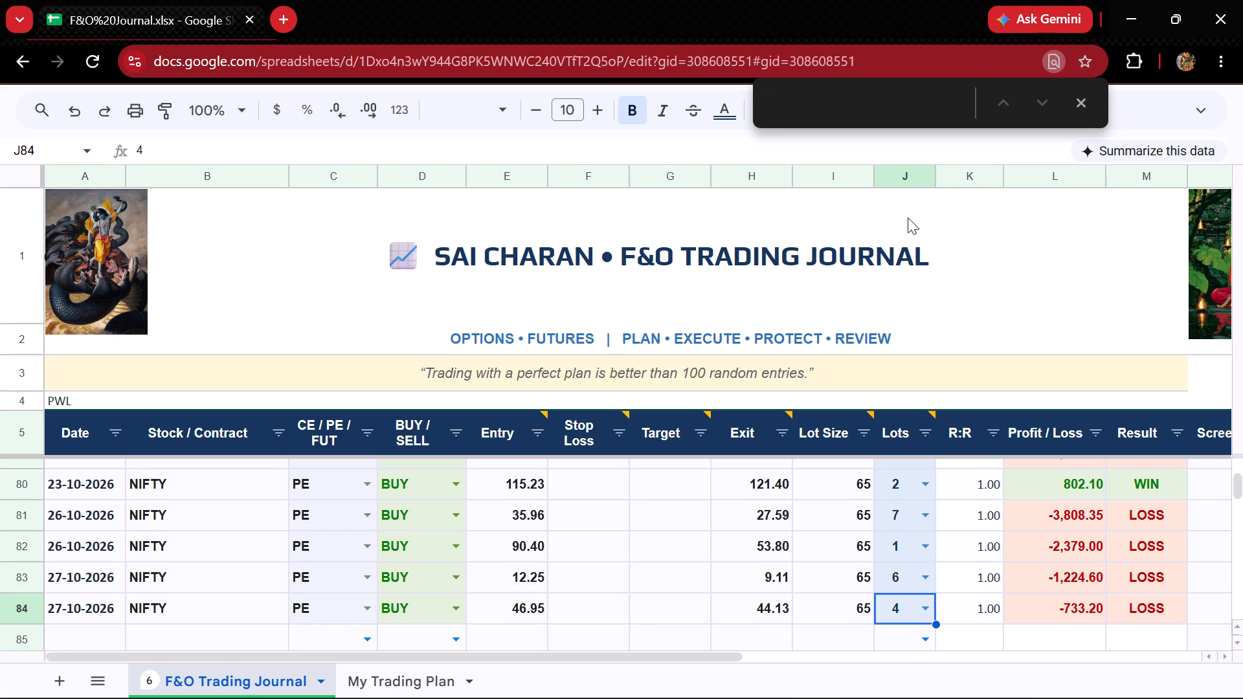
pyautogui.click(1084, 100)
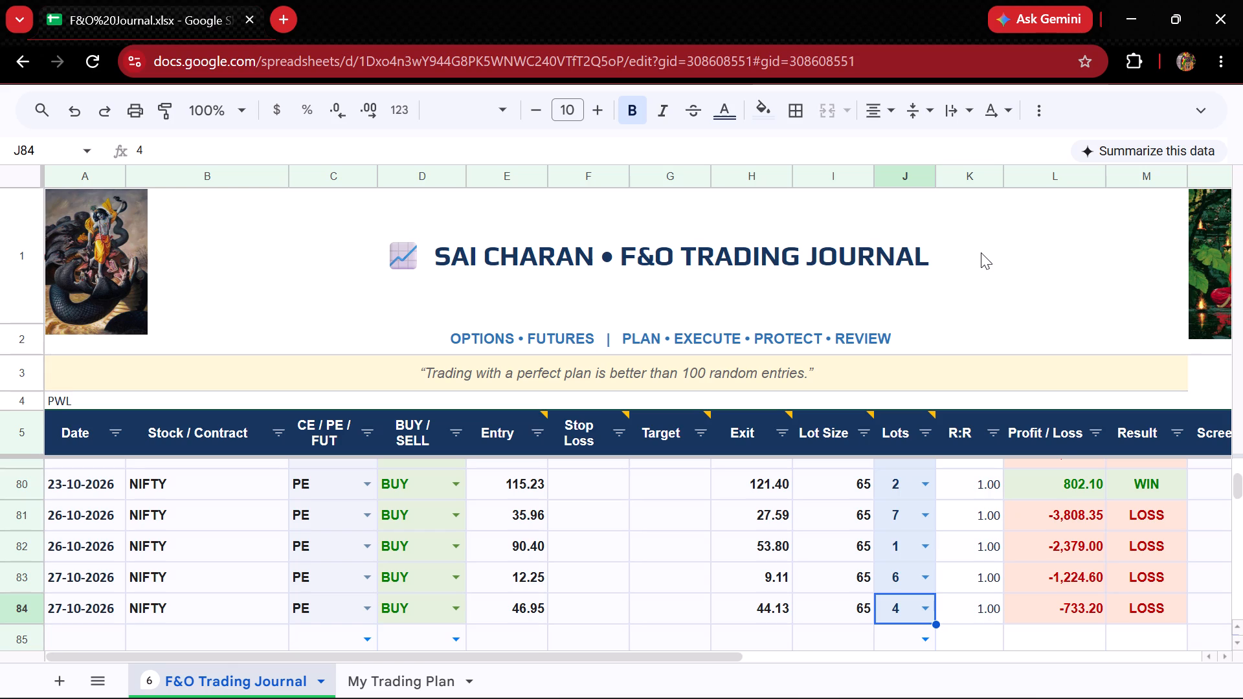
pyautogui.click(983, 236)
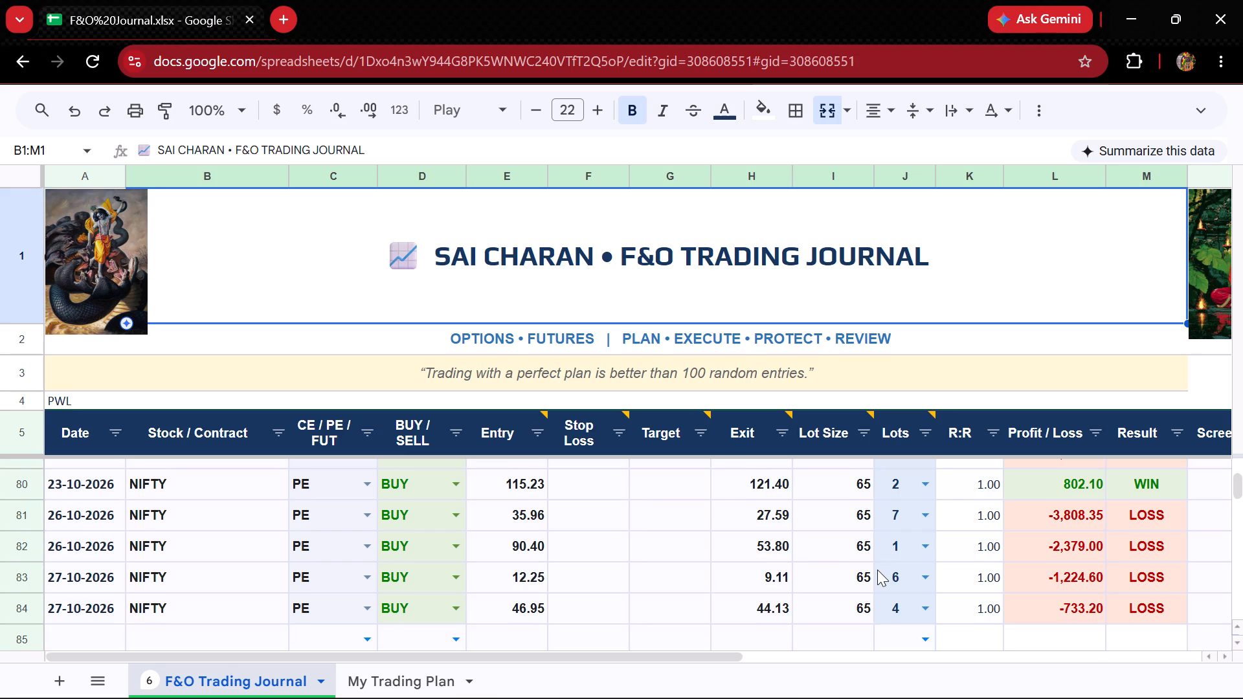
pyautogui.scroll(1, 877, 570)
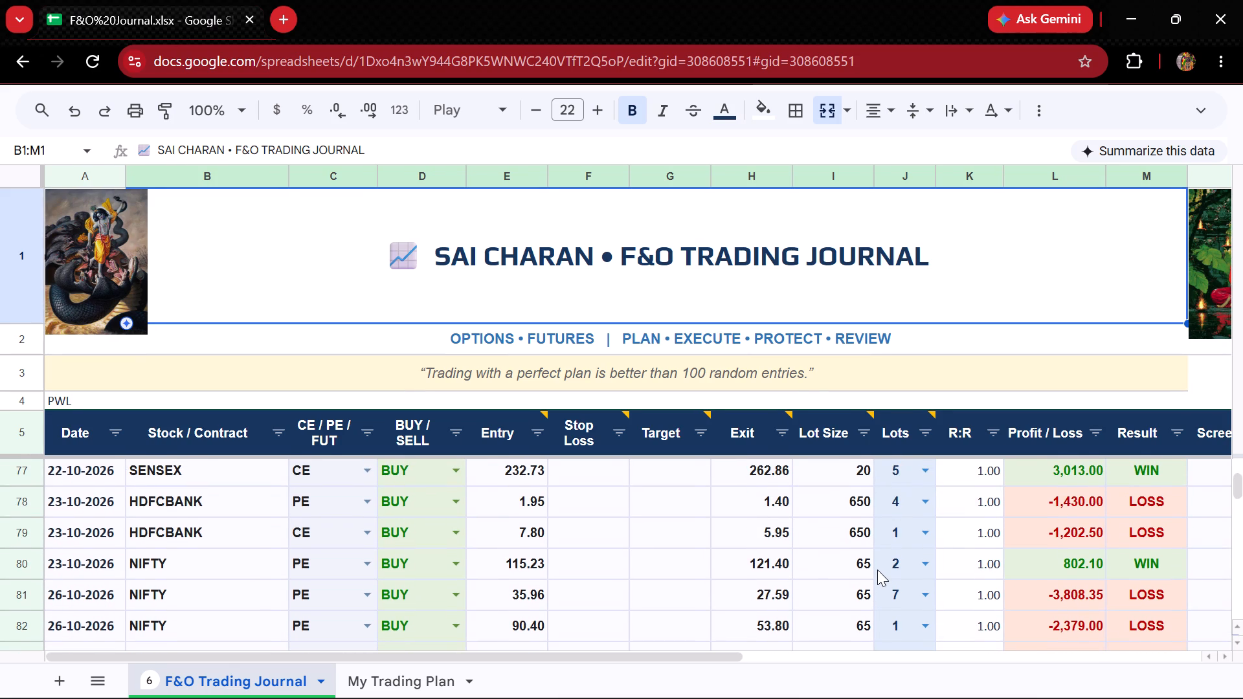